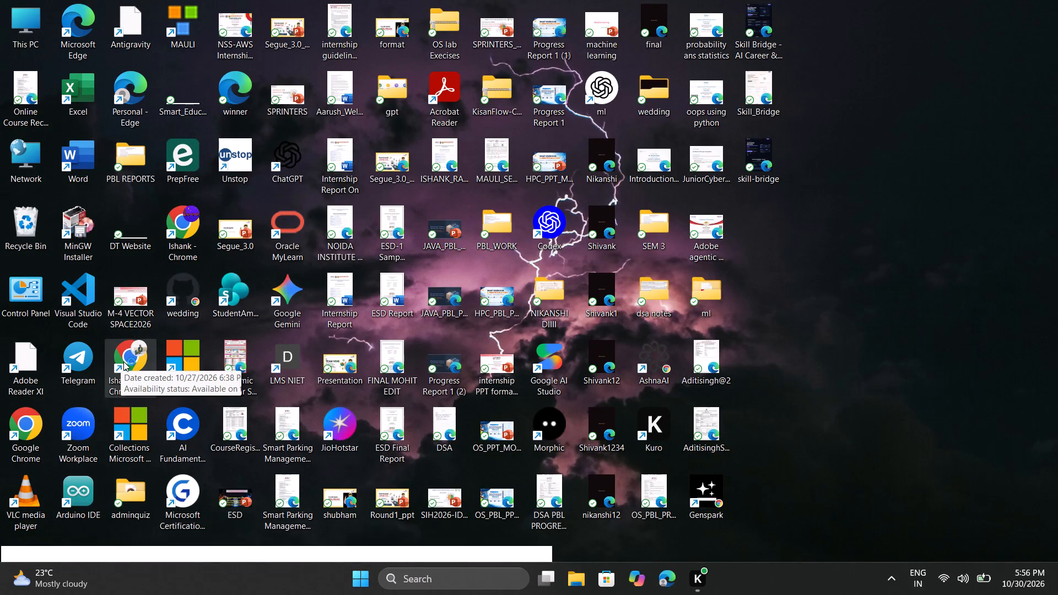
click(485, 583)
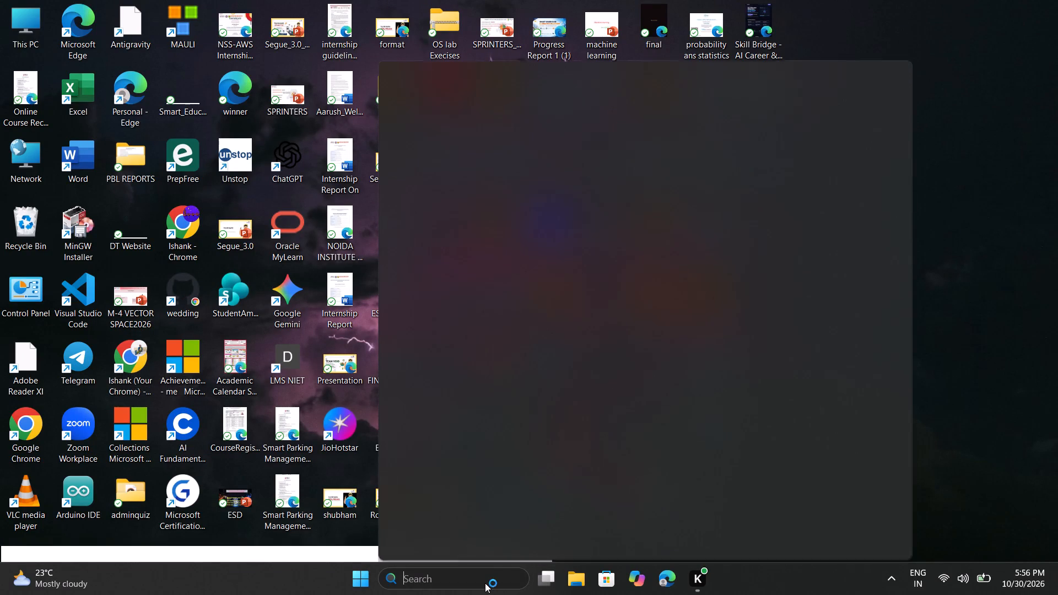
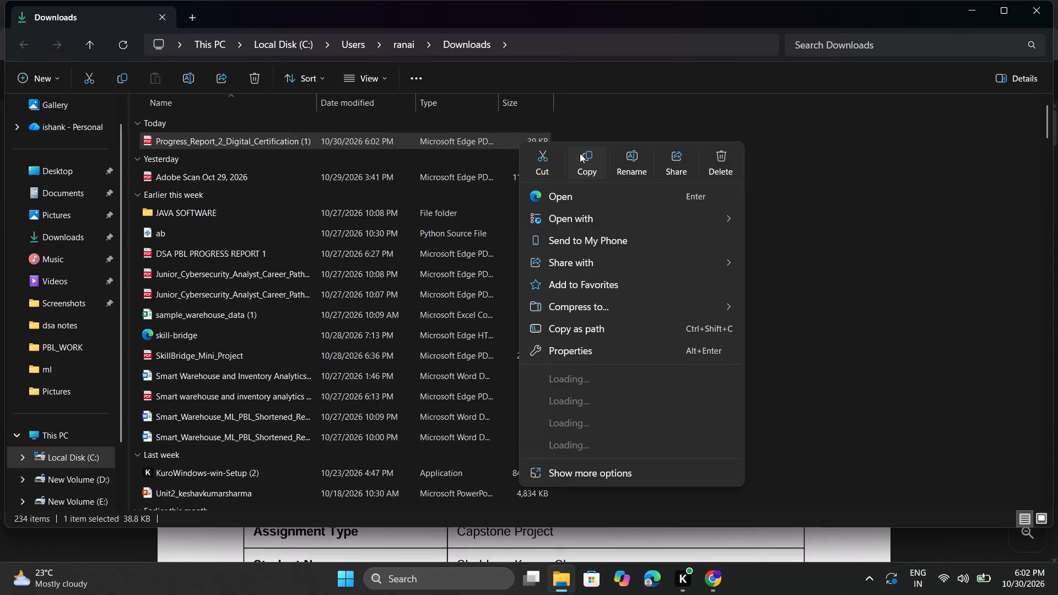
Copy the Progress_Report_2_Digital_Certification (1) PDF from Downloads into the dsa folder on the Desktop.
click(579, 153)
click(585, 161)
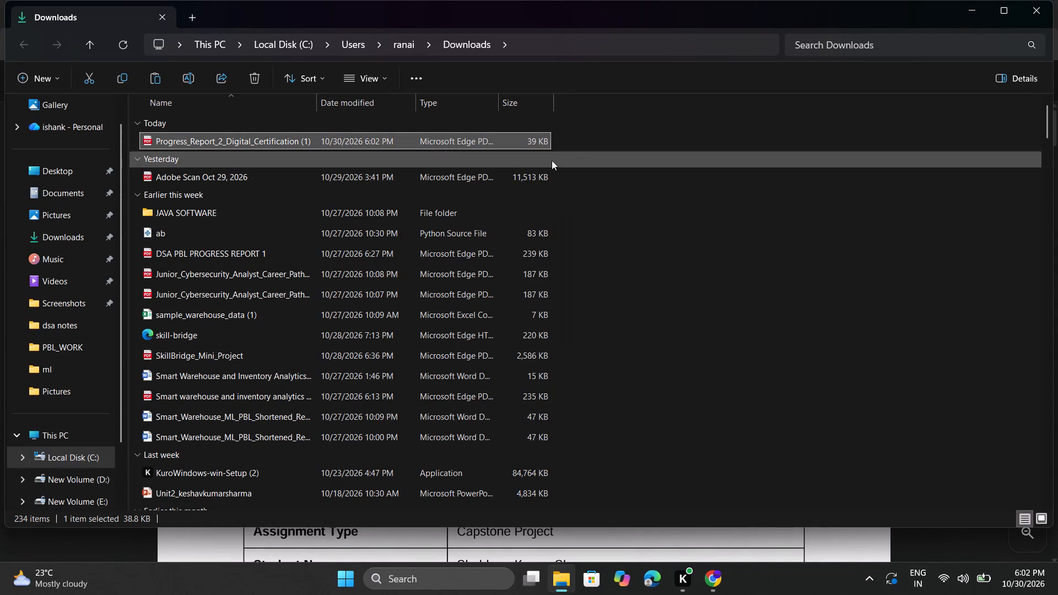
click(87, 162)
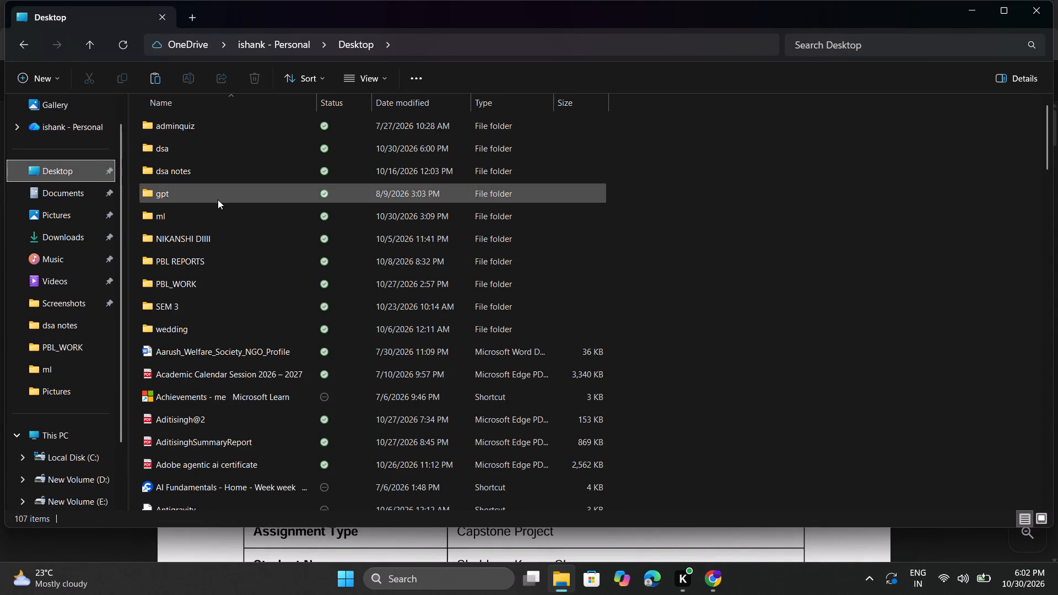
double_click(229, 157)
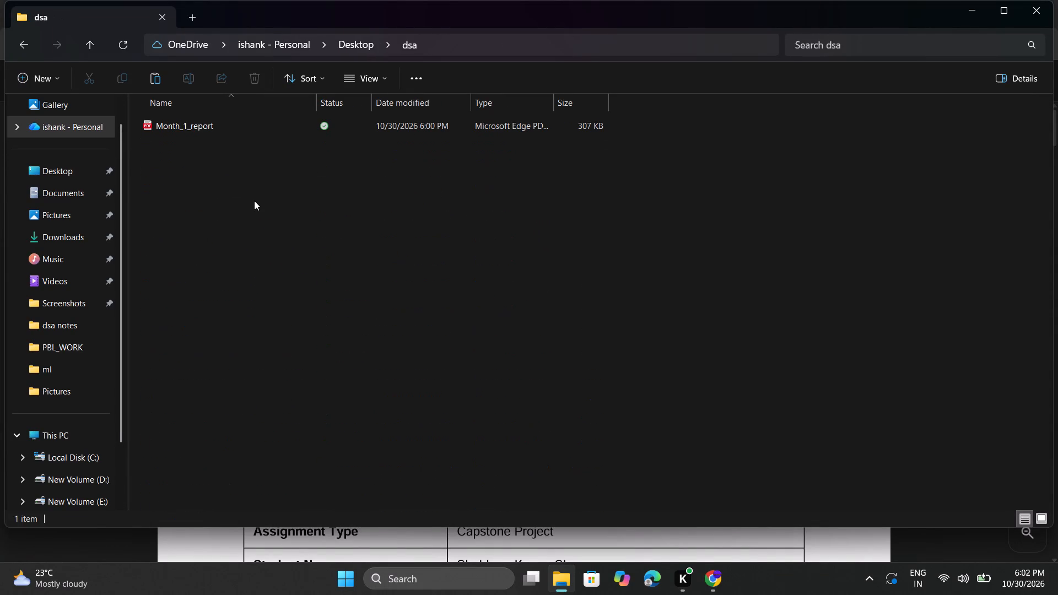
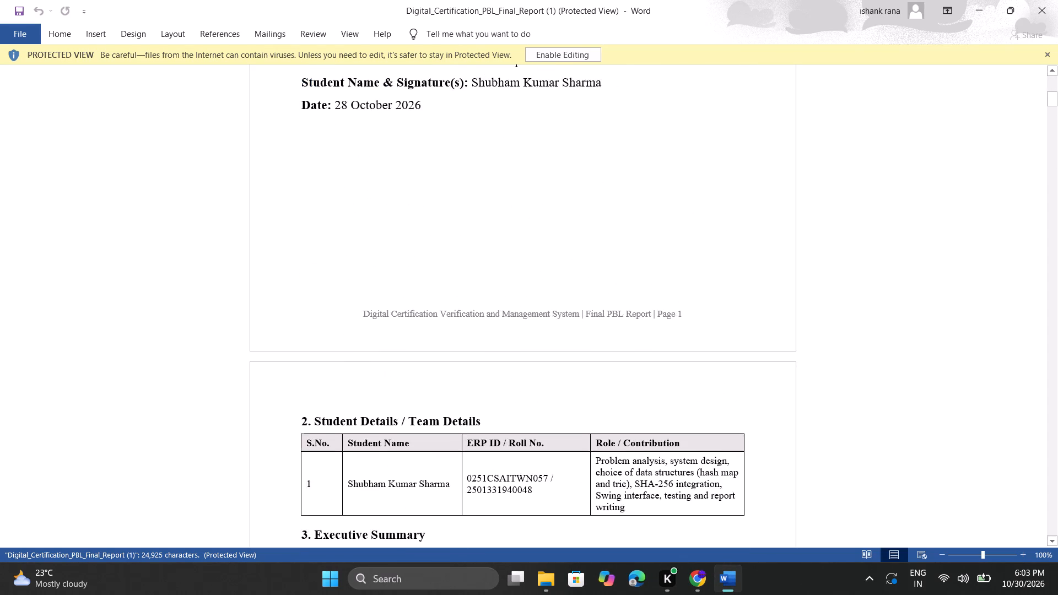
Read through the report from Student Details to the Faculty Evaluation section at the end, and close the document.
scroll(650, 259, down, 3)
scroll(650, 259, up, 6)
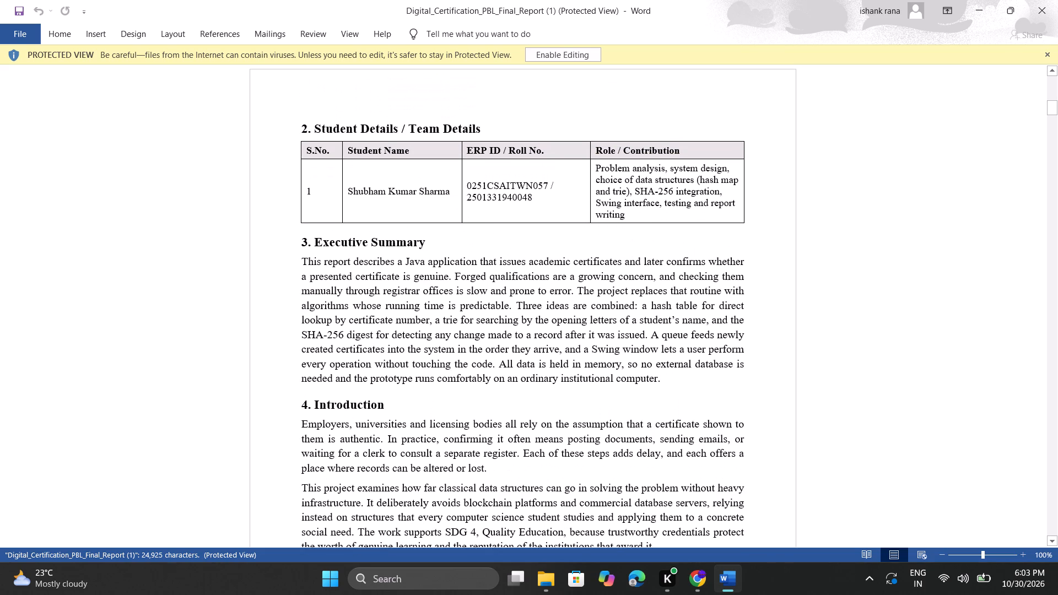
scroll(650, 259, down, 3)
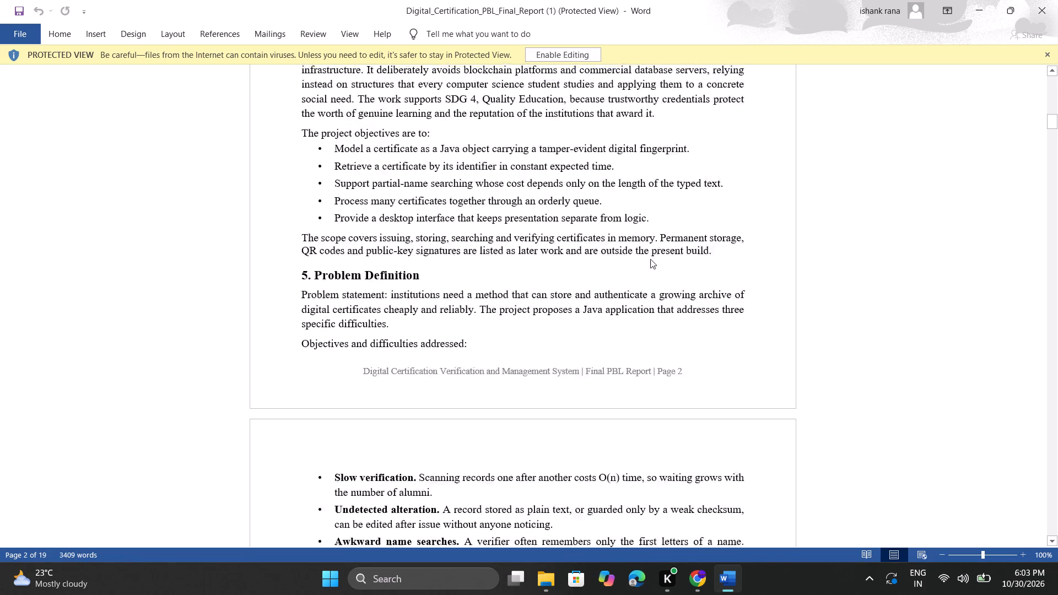
scroll(650, 259, down, 5)
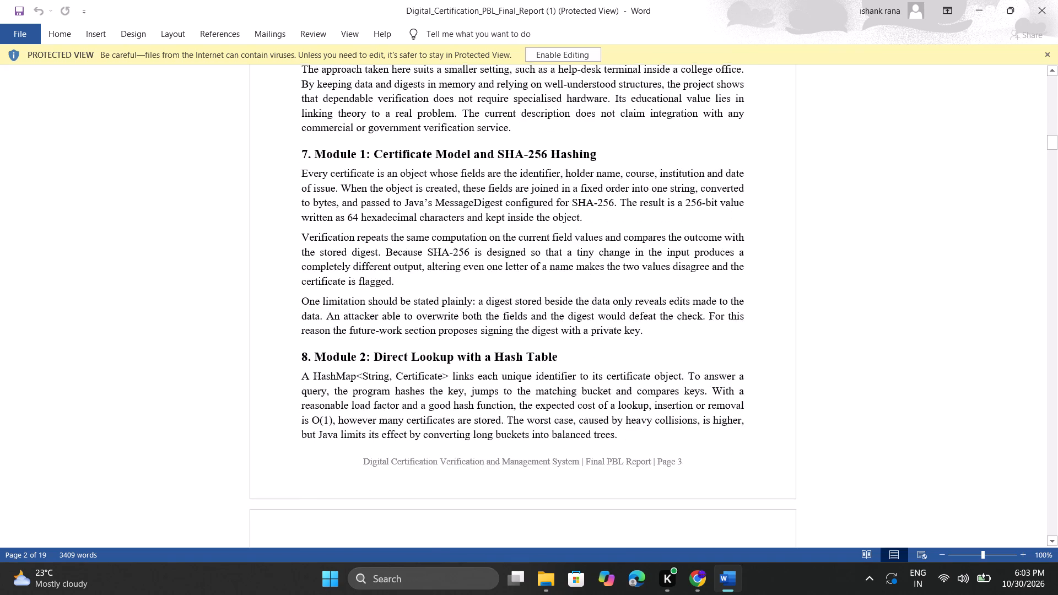
scroll(650, 259, down, 6)
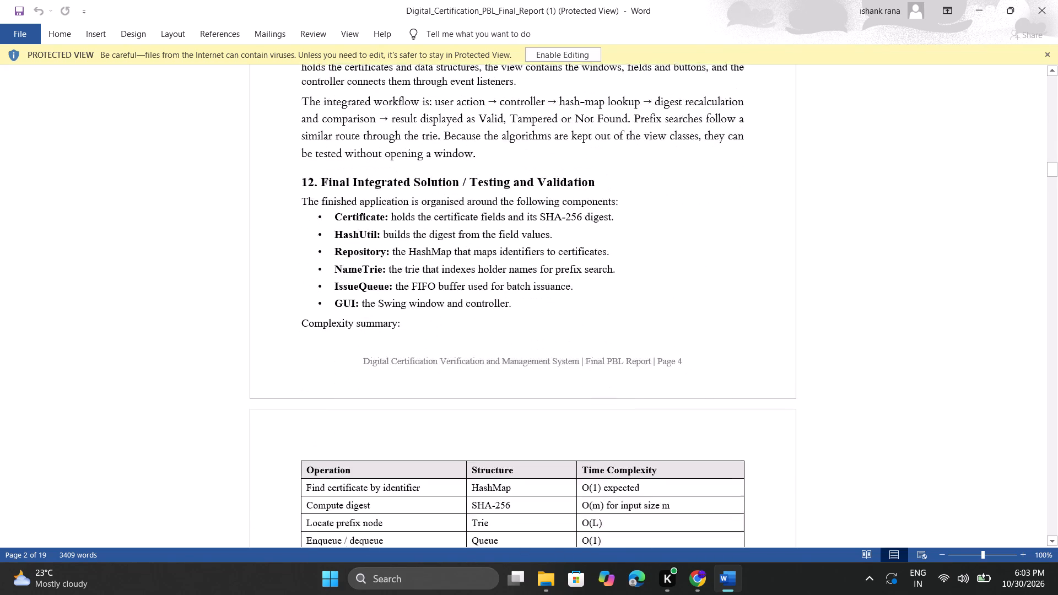
scroll(650, 259, down, 5)
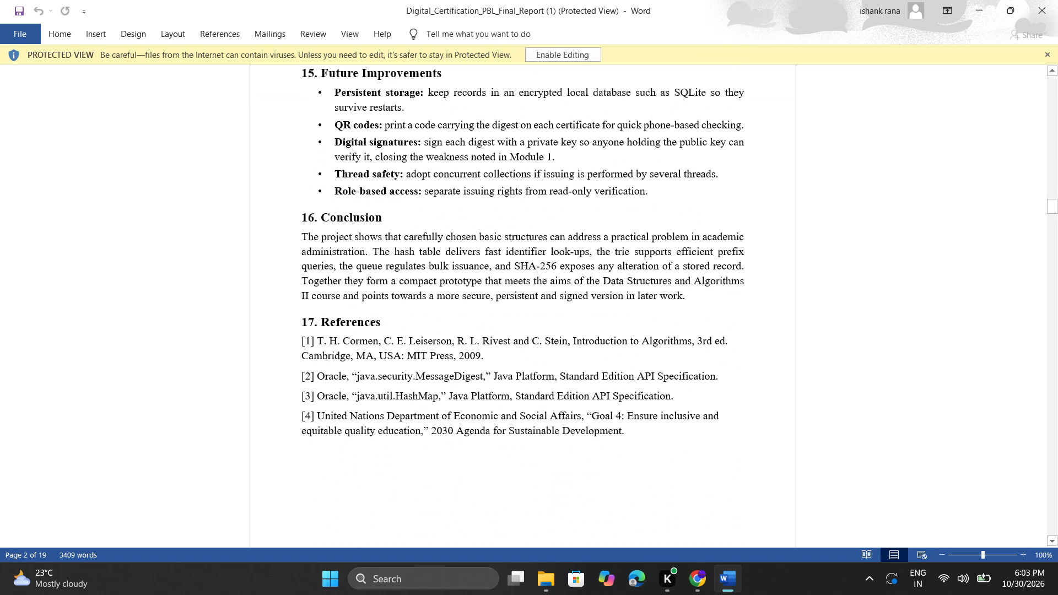
scroll(650, 259, down, 8)
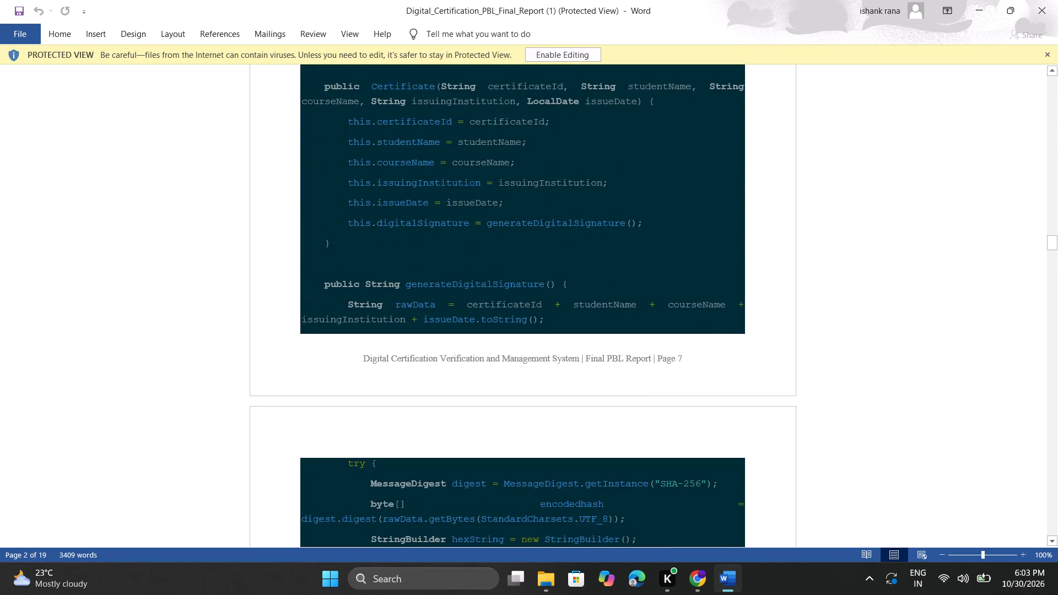
scroll(650, 259, down, 8)
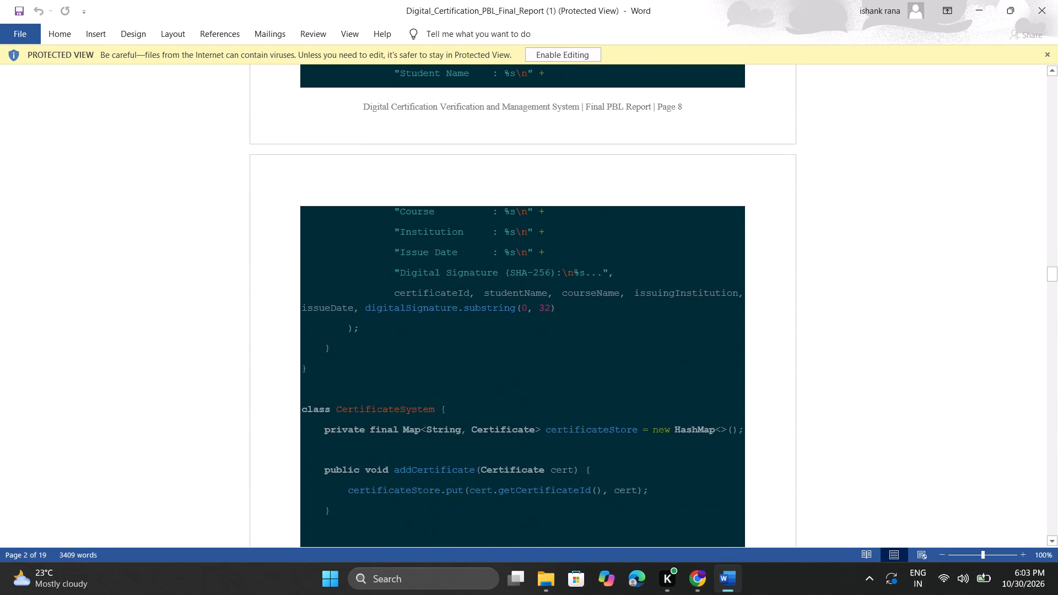
scroll(650, 259, down, 10)
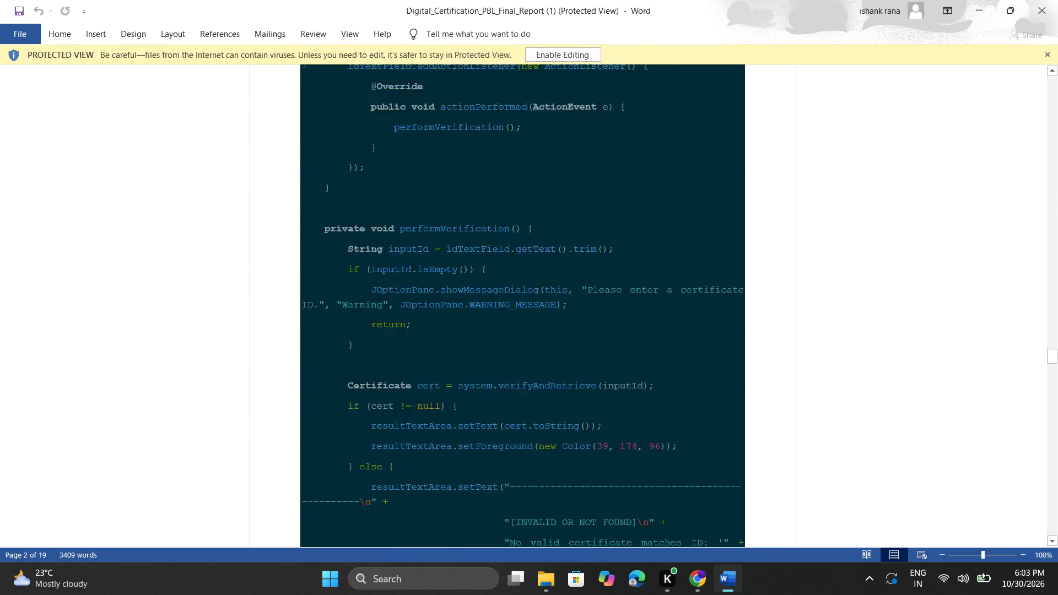
scroll(650, 259, down, 13)
scroll(650, 259, down, 15)
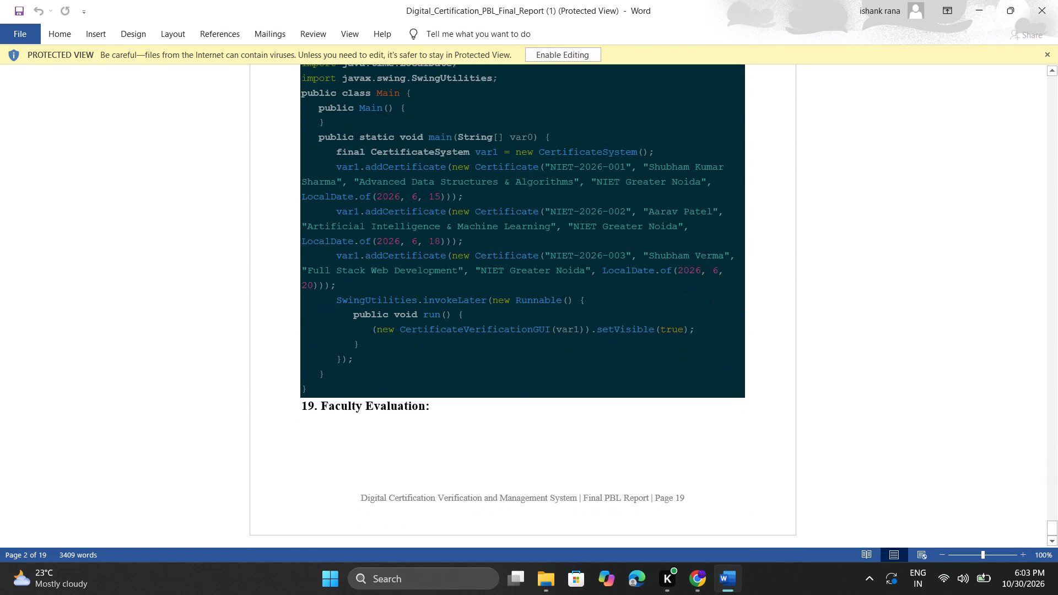
click(1046, 6)
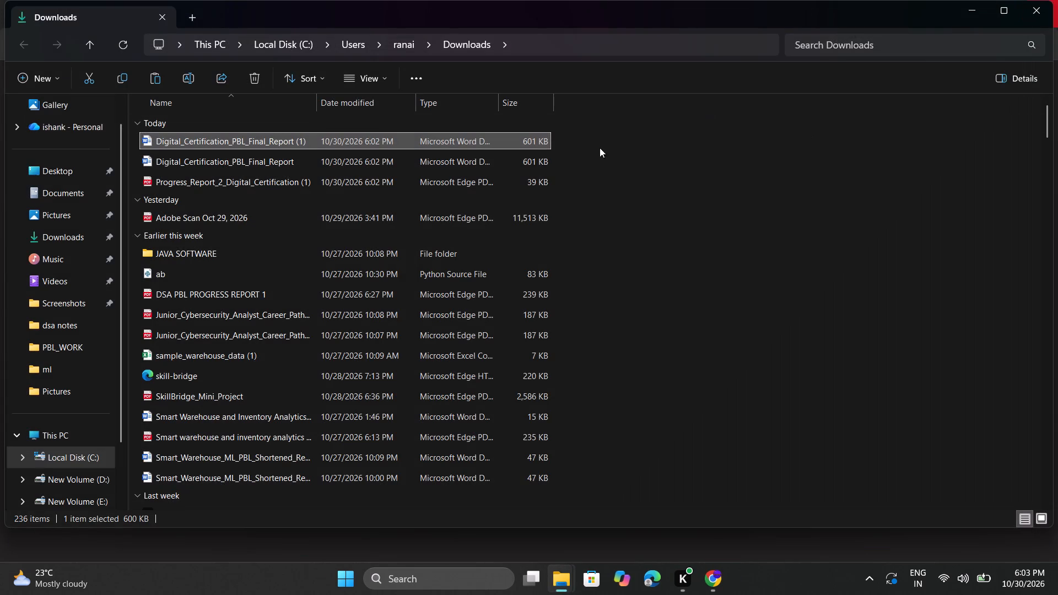
Reopen the Digital_Certification_PBL_Final_Report (1) document from the Downloads folder.
double_click(505, 138)
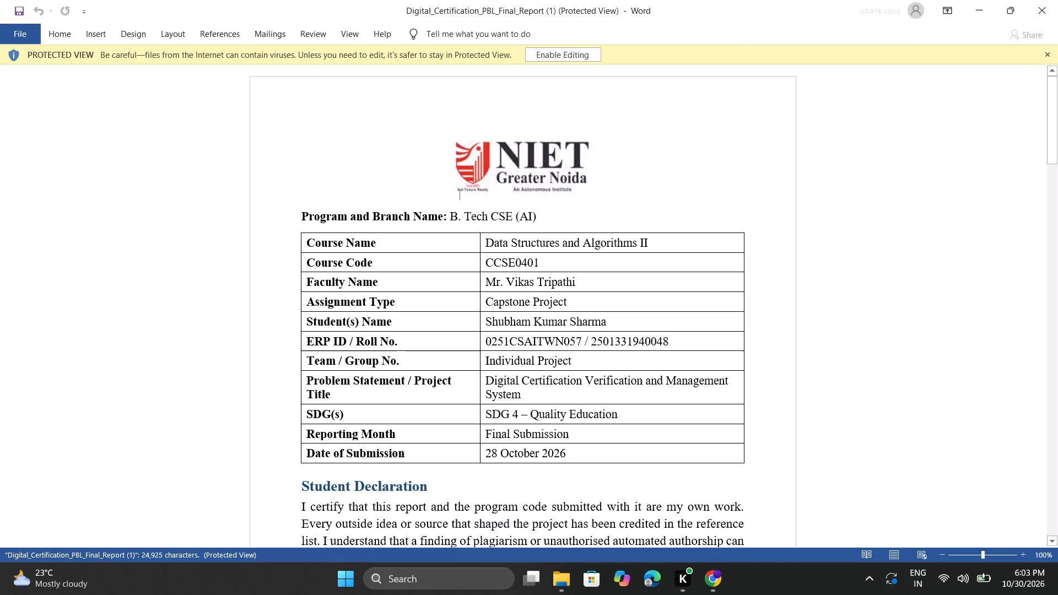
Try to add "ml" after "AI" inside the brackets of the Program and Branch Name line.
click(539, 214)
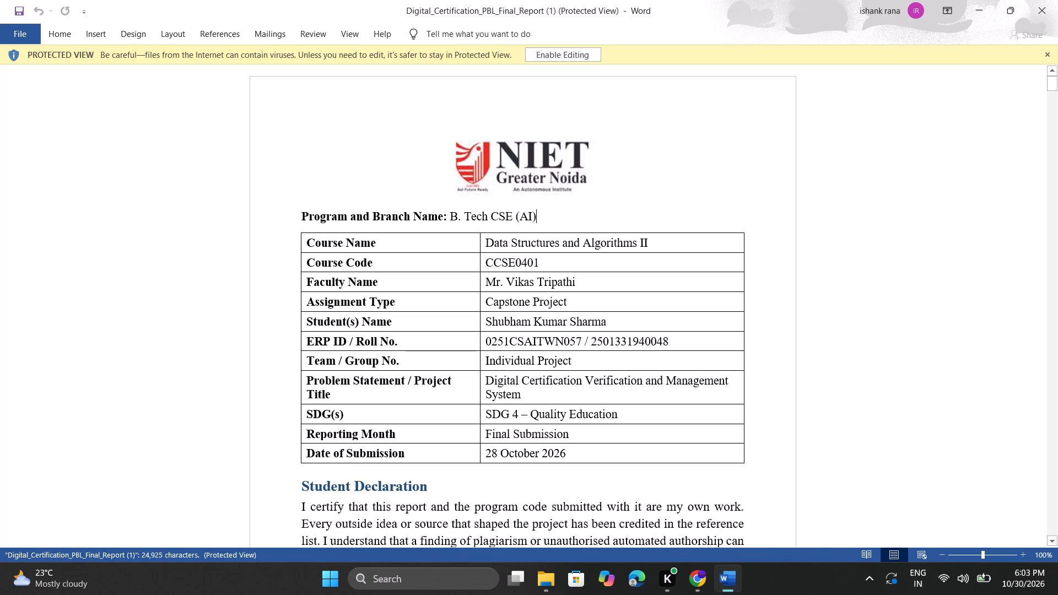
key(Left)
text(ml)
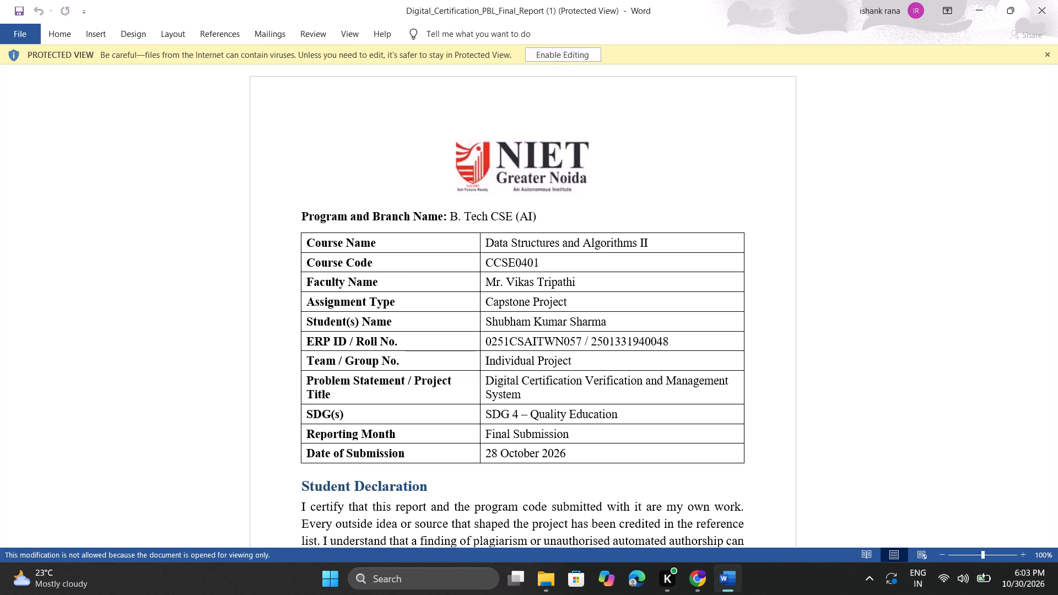
Enable editing for the protected report.
click(560, 56)
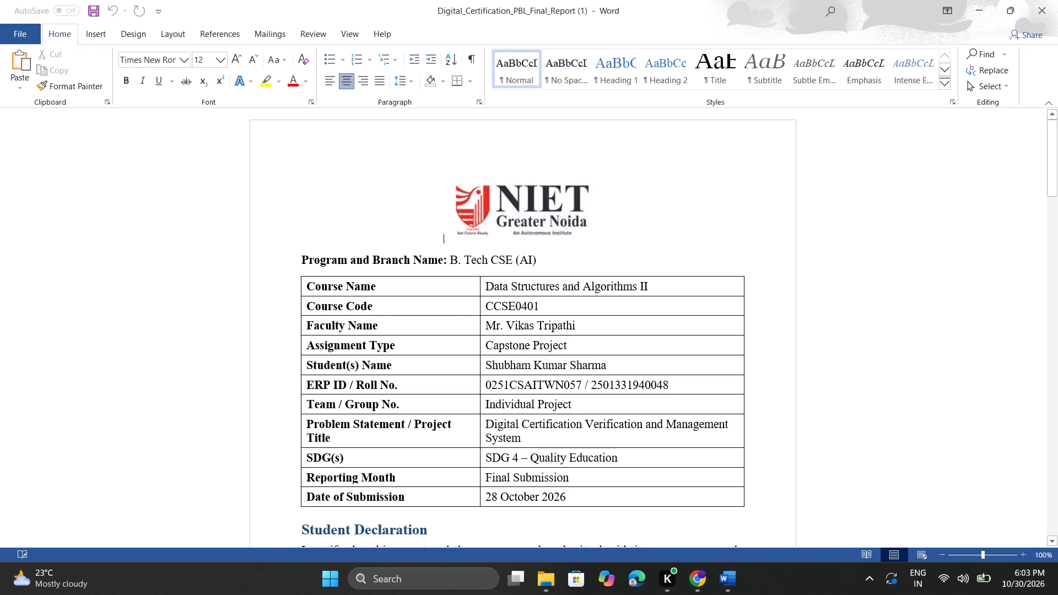
Add "ML" directly after "AI" inside the brackets of the Program and Branch Name line.
click(531, 263)
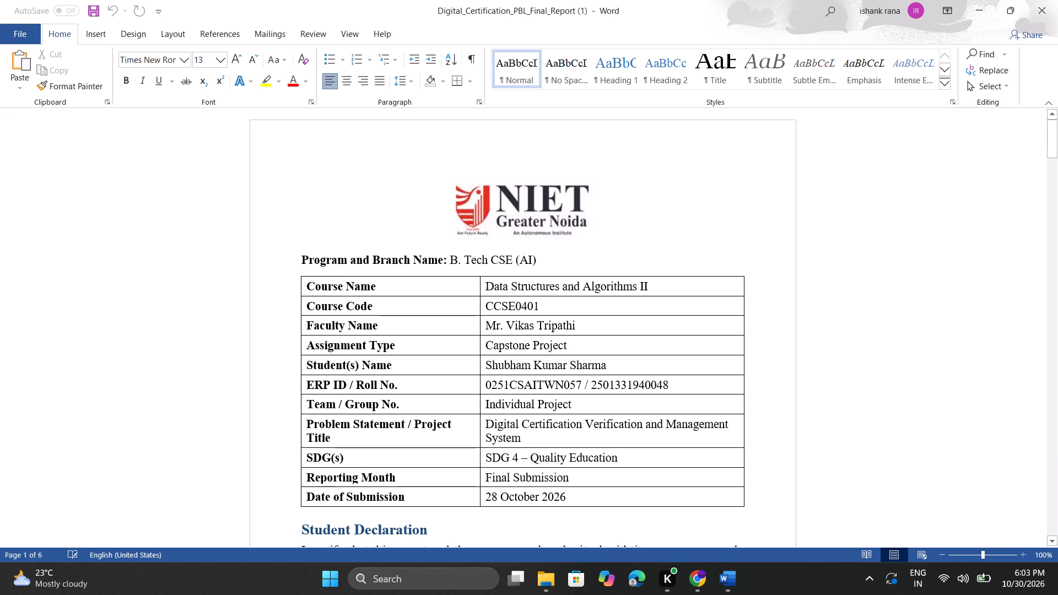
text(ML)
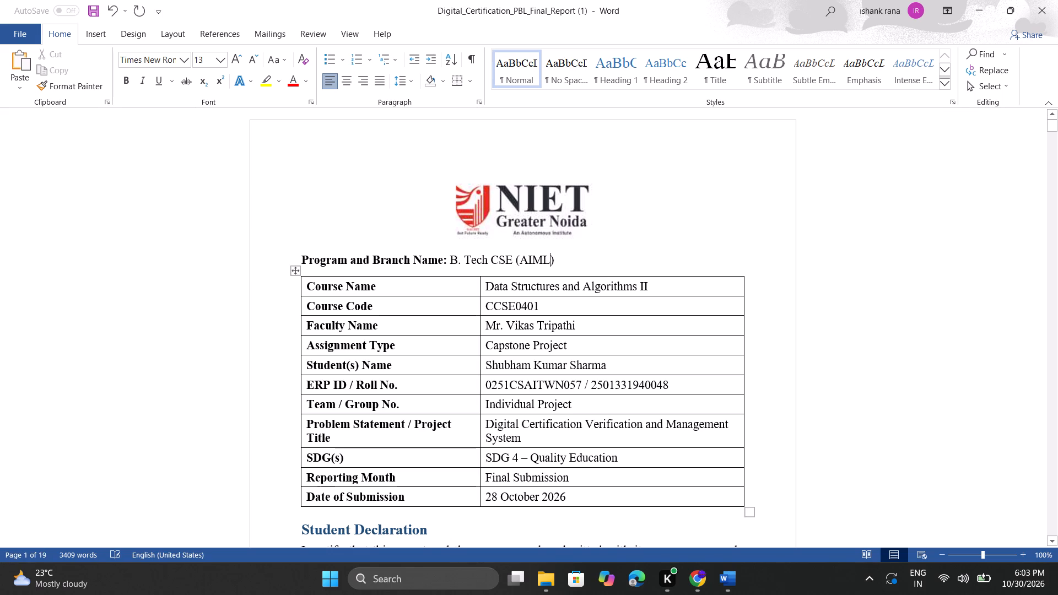
Replace the Faculty Name entry in the cover table with the new faculty member's name, using the title "Dr.".
drag(580, 324, 490, 324)
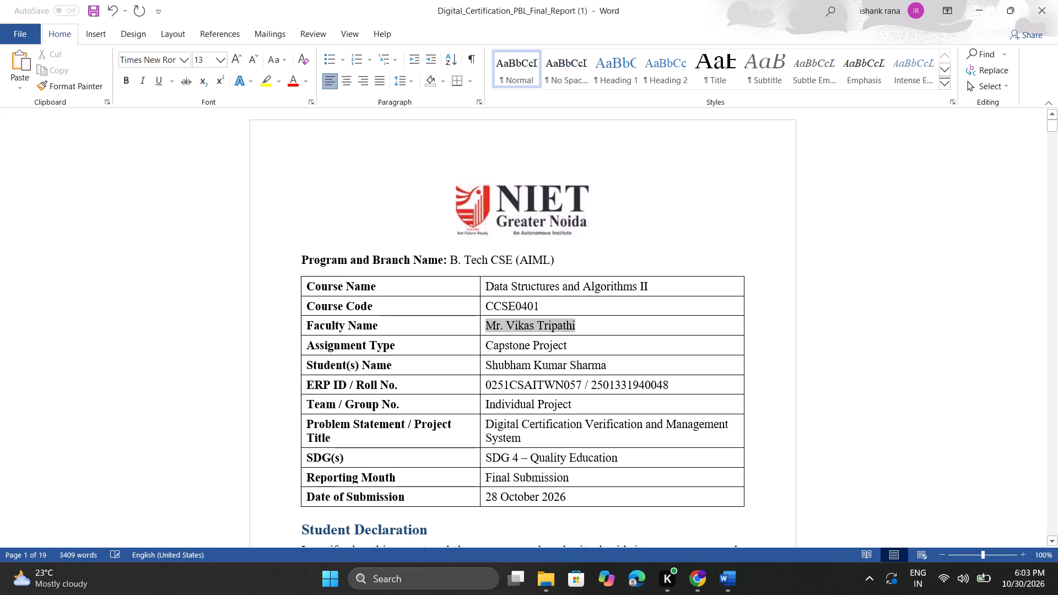
drag(490, 324, 489, 324)
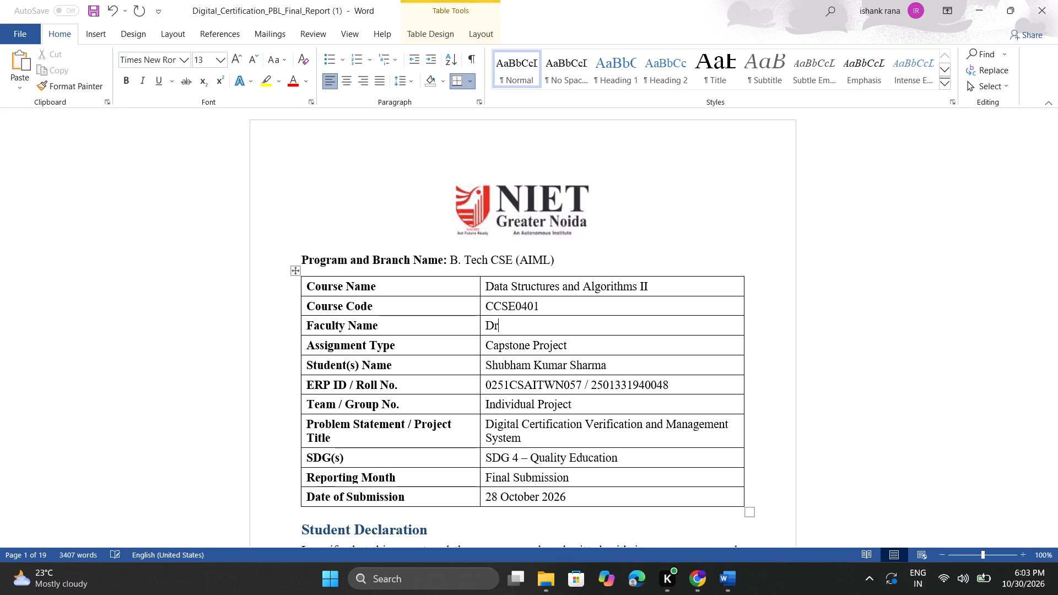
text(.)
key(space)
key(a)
Change the Assignment Type entry in the cover table to "Individual".
drag(568, 348, 502, 347)
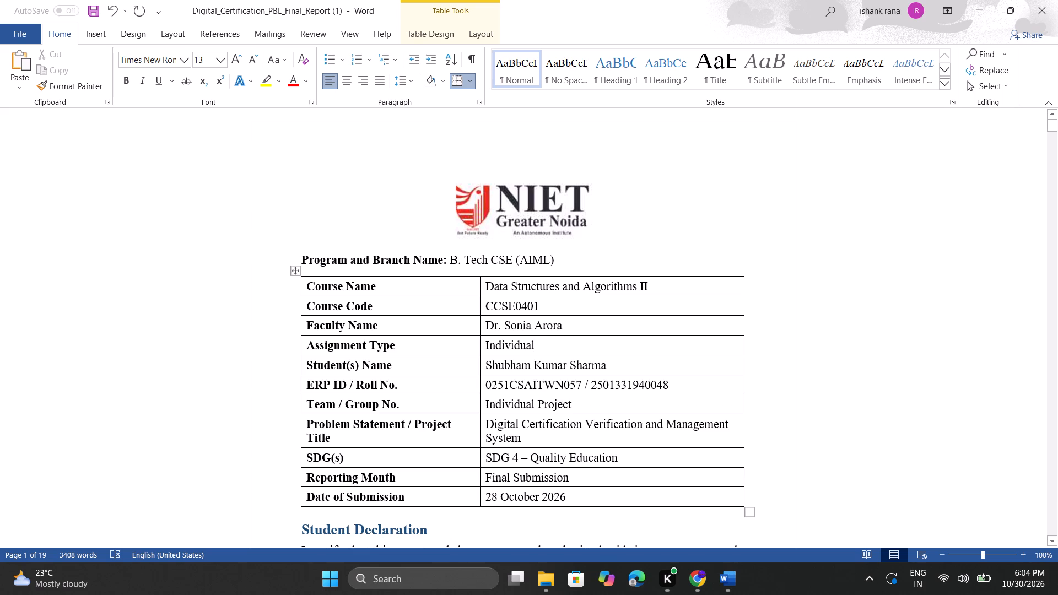
Select the student's full name in the Student(s) Name row of the cover table.
drag(606, 364, 498, 368)
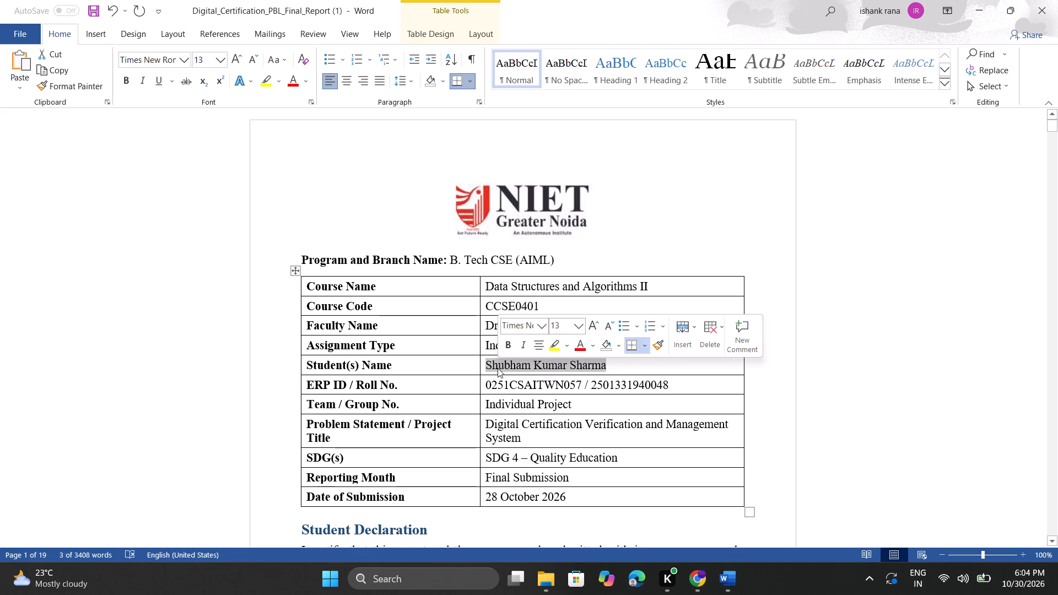
Replace the name in the Student(s) Name row of the cover table with the submitting student's name.
key(BackSpace)
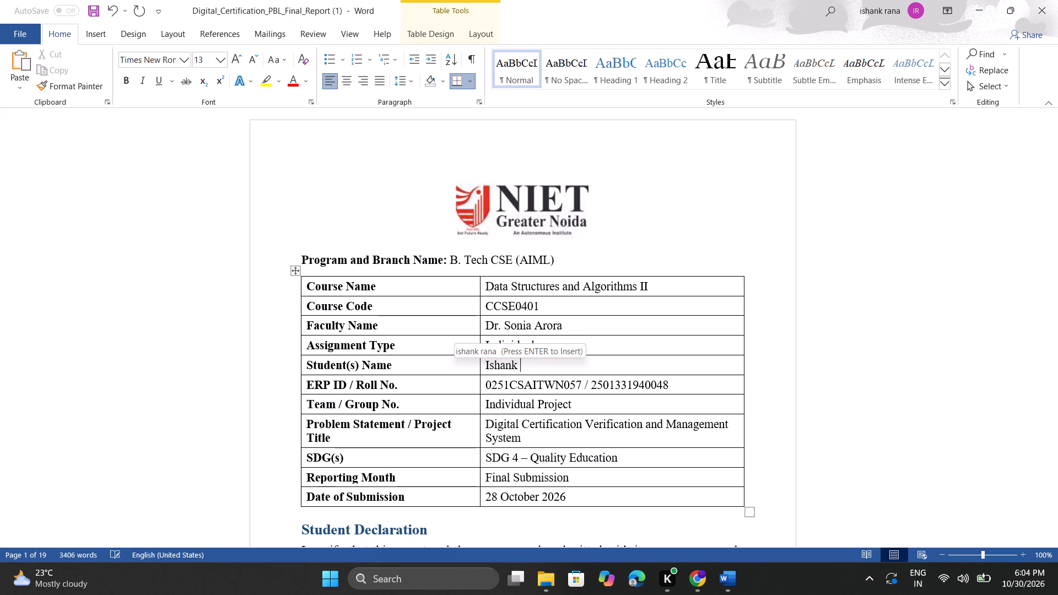
text(ana)
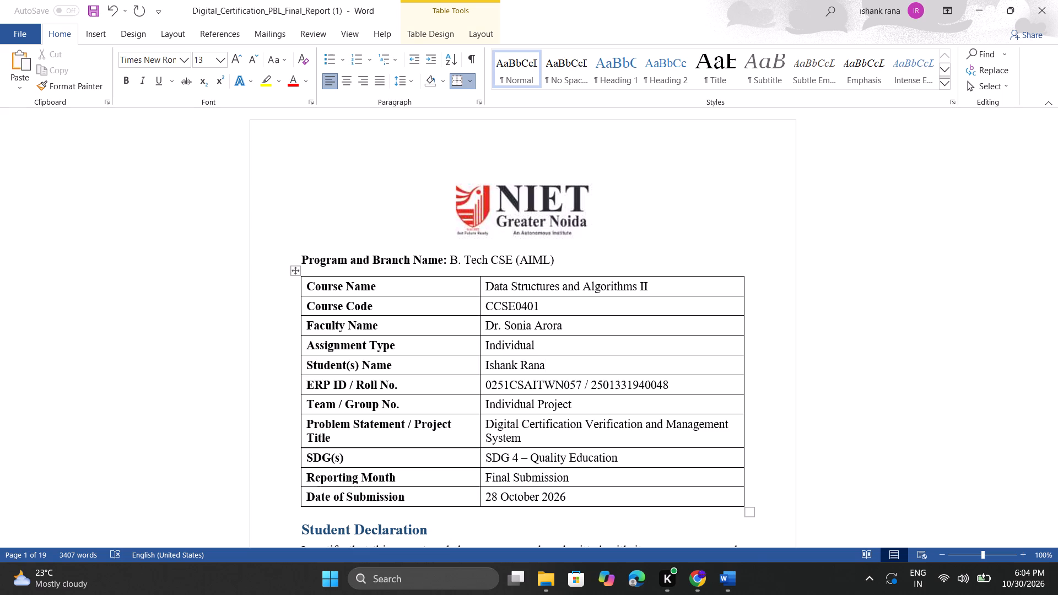
Delete the day from the Date of Submission in the cover table, keeping only the month and year, and dismiss the security notification.
scroll(525, 337, down, 3)
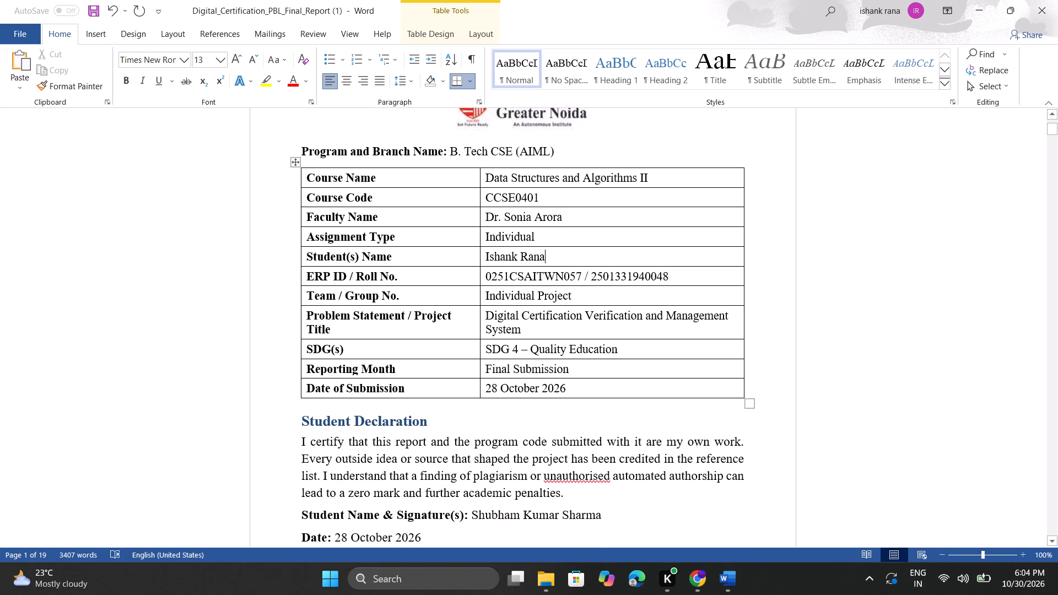
scroll(525, 337, down, 2)
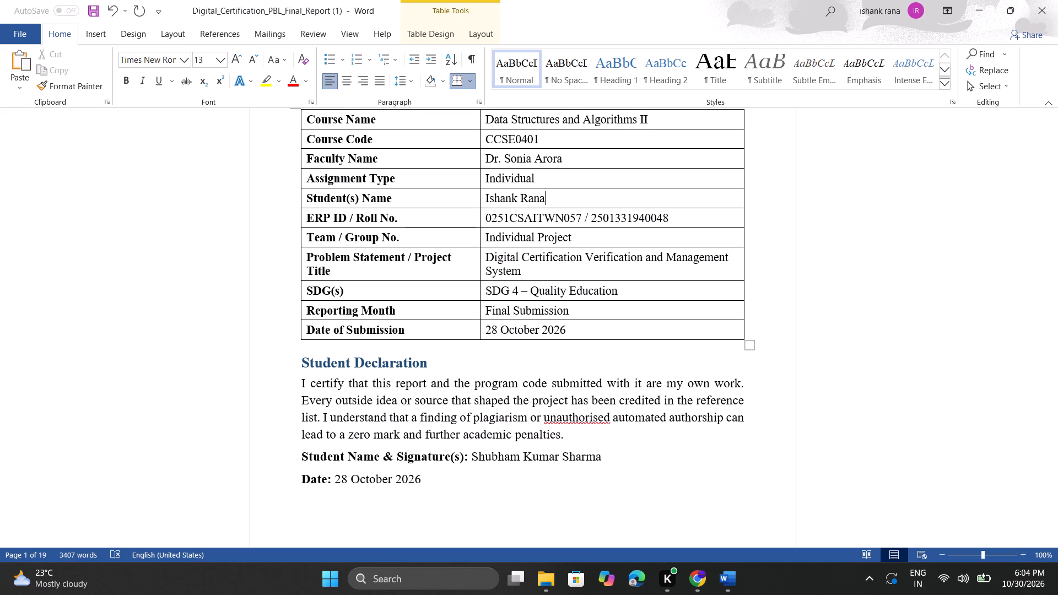
scroll(525, 337, down, 1)
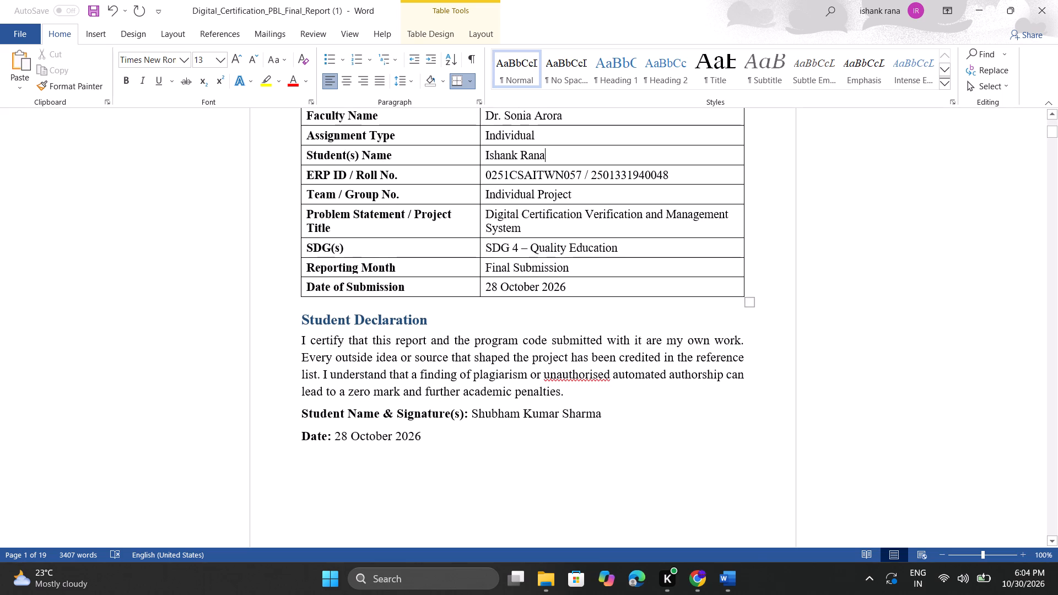
scroll(530, 312, down, 1)
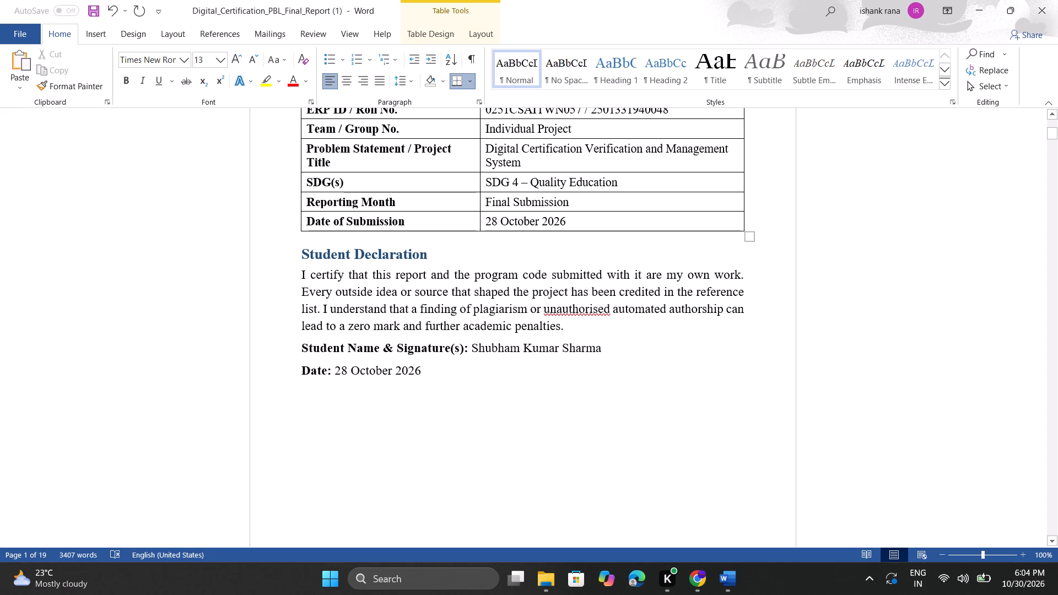
click(496, 222)
key(BackSpace)
key(BackSpace)
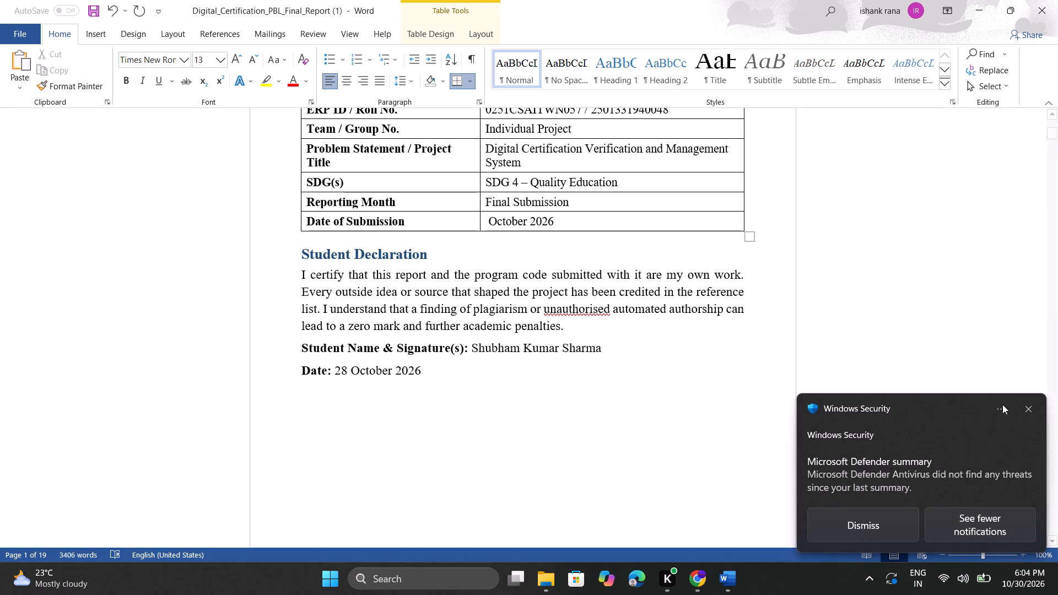
click(1027, 407)
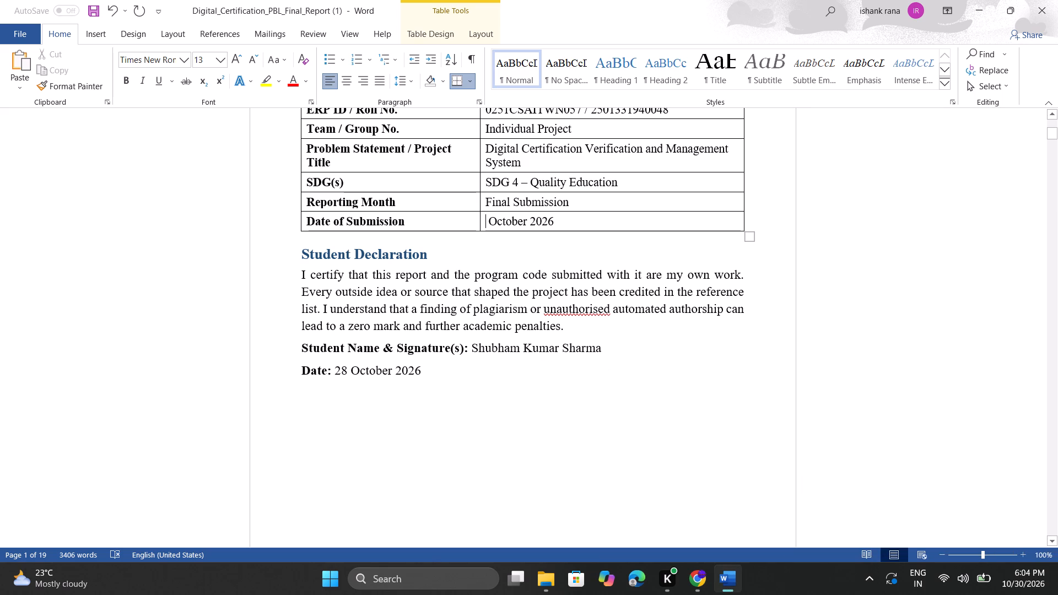
Delete the day from the Date line under the Student Declaration, keeping only the month and year.
click(345, 369)
key(BackSpace)
key(BackSpace)
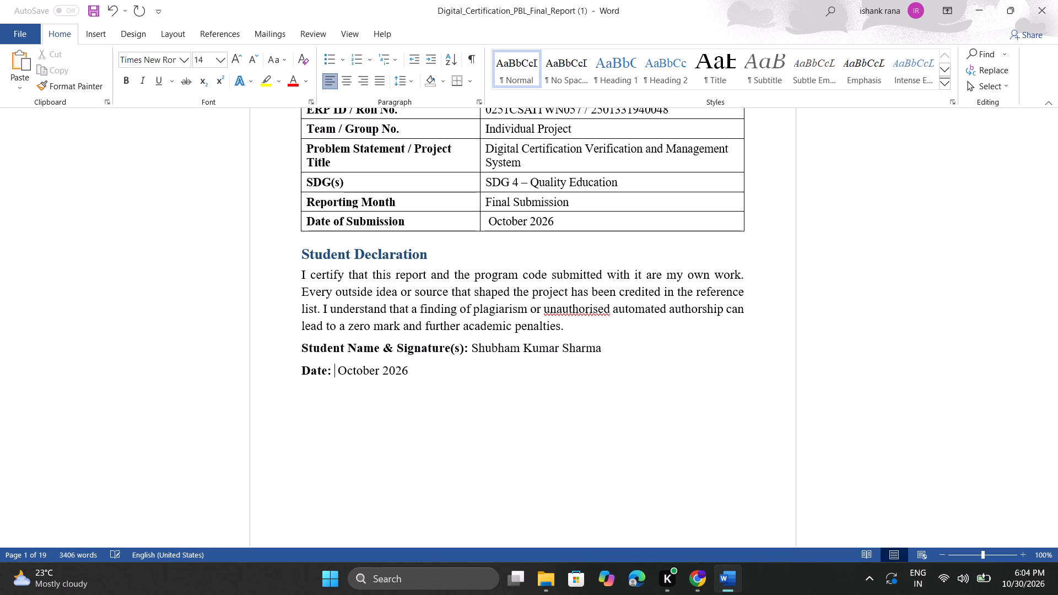
click(457, 366)
Delete the whole footer line with the project title, report name and page number, and return to the document body.
scroll(457, 366, down, 1)
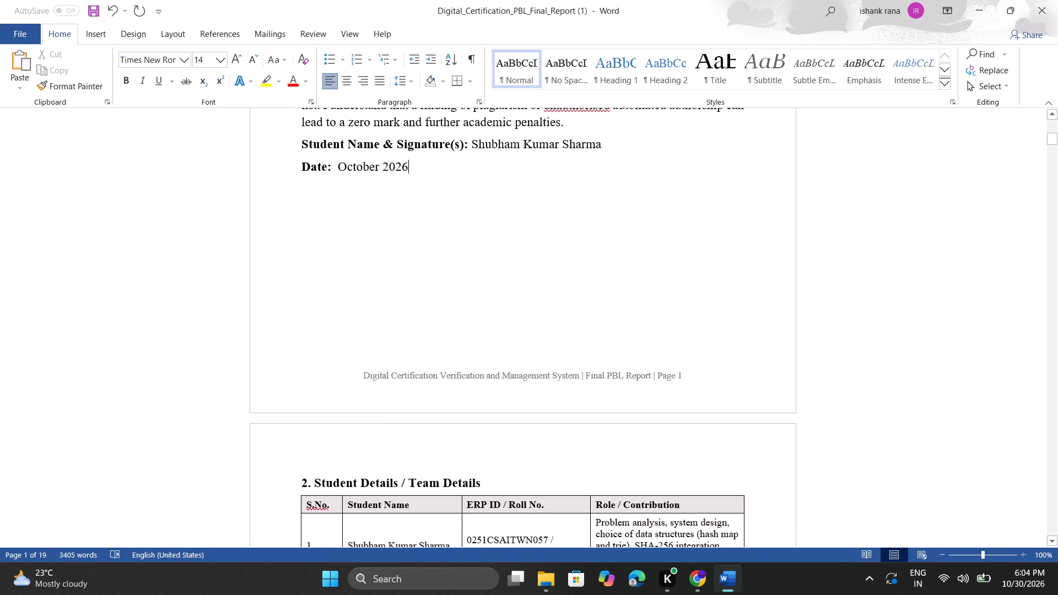
scroll(457, 366, down, 1)
click(674, 214)
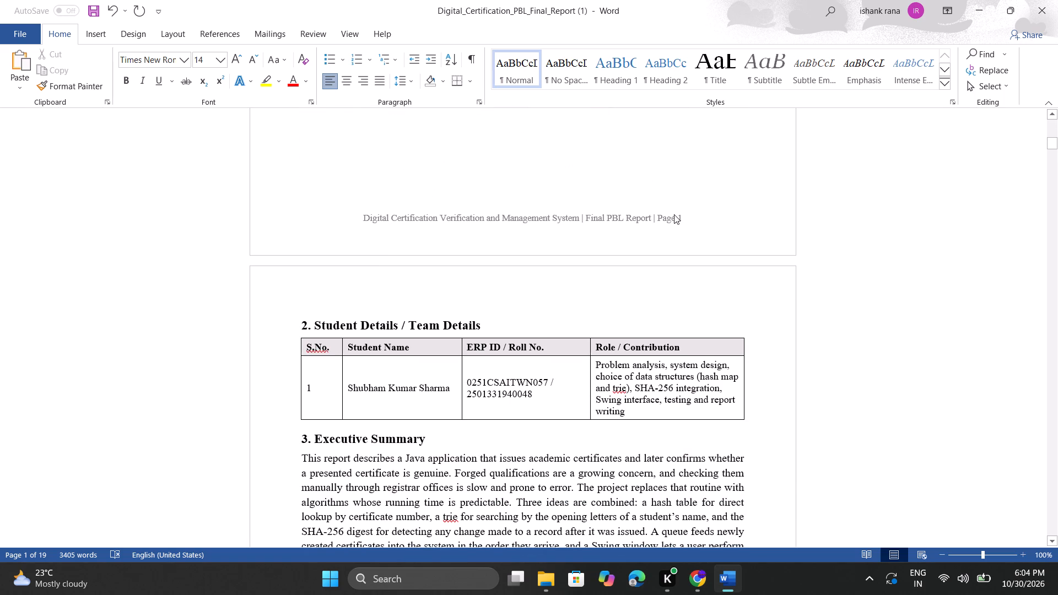
double_click(674, 214)
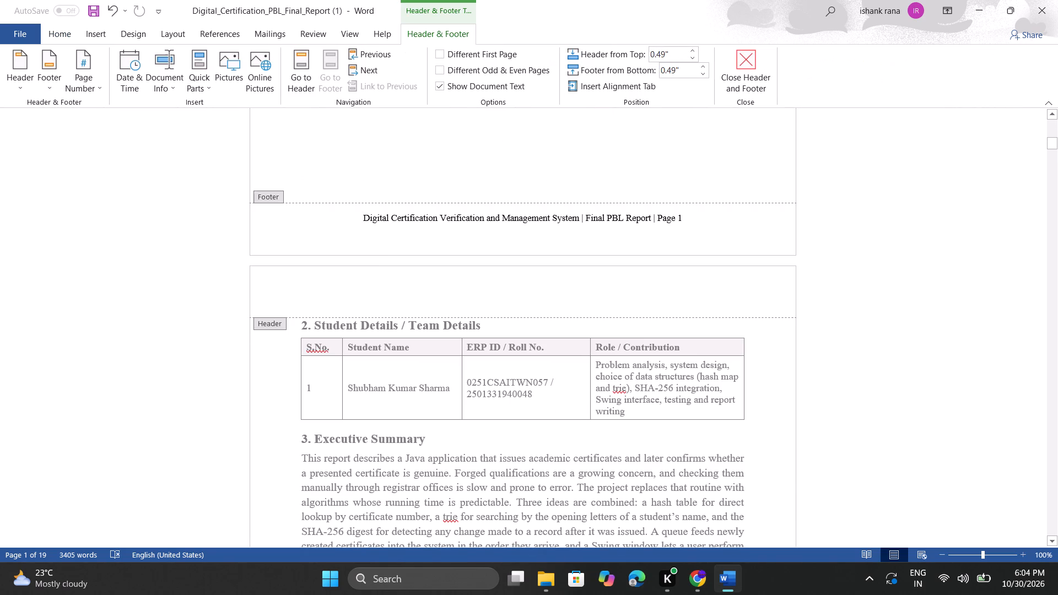
drag(689, 217, 344, 218)
key(BackSpace)
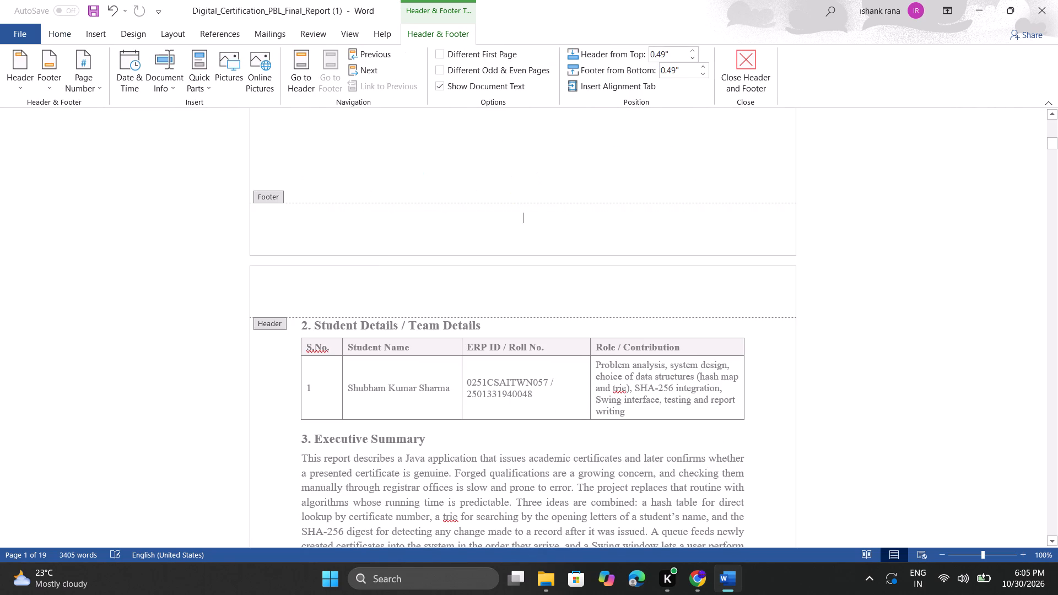
click(392, 183)
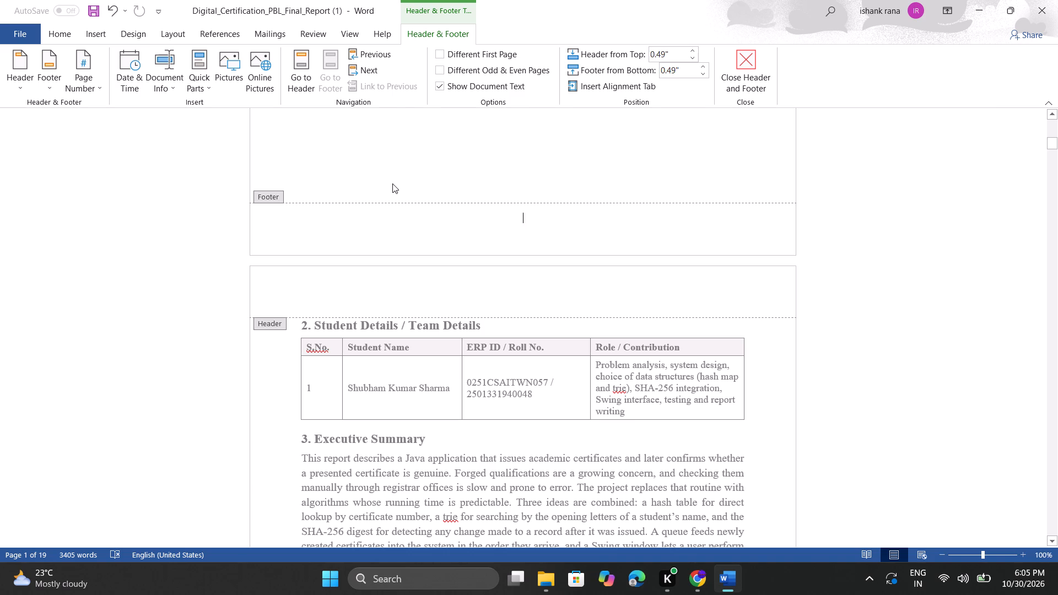
double_click(392, 183)
Review the report from the Student Details section through the source code appendix to the Faculty Evaluation heading.
scroll(392, 183, down, 1)
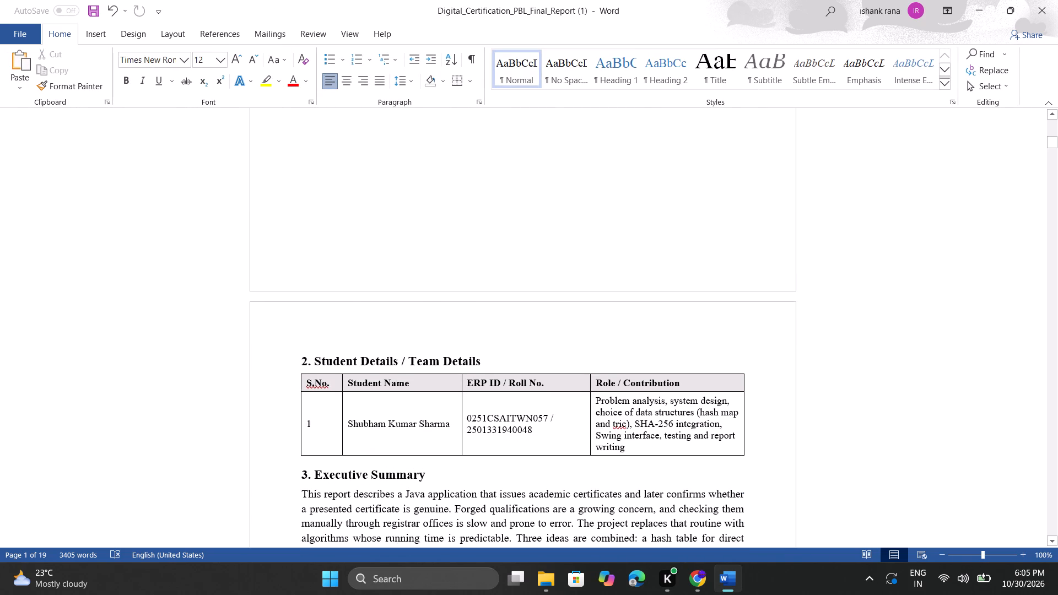
scroll(392, 183, down, 3)
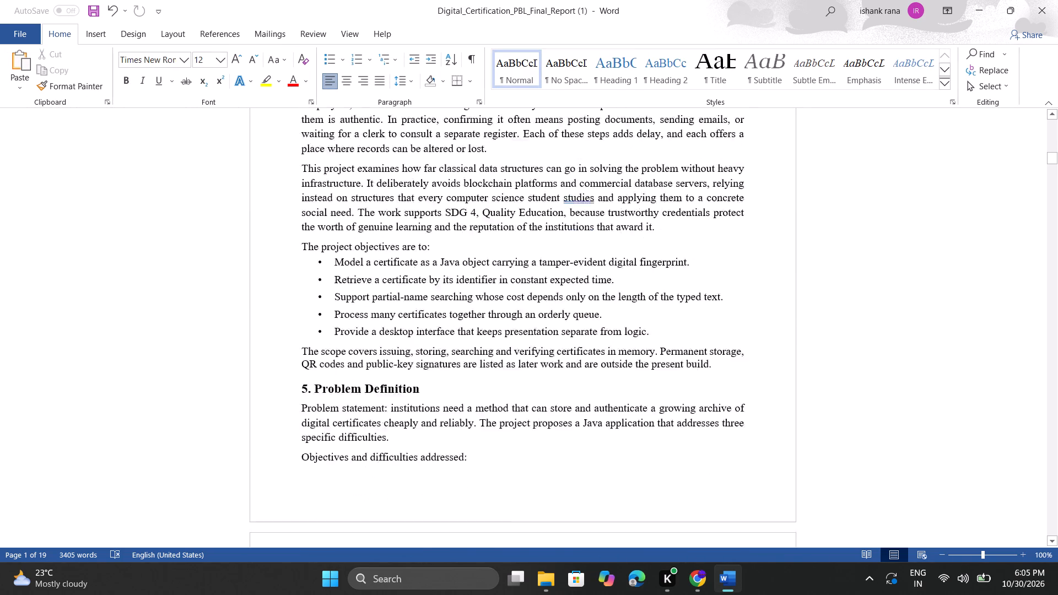
scroll(392, 183, down, 2)
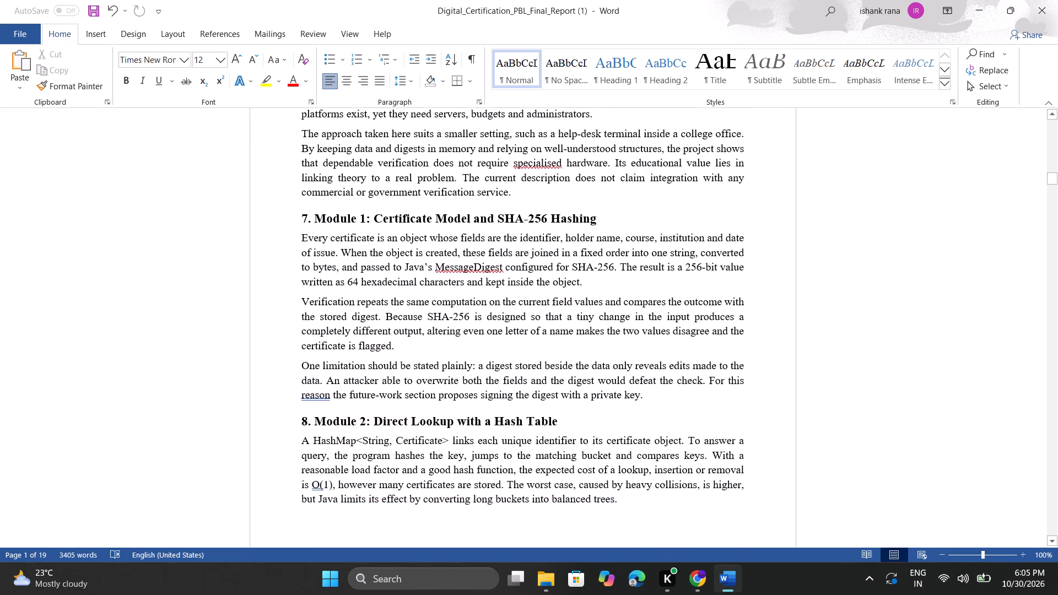
scroll(392, 183, down, 3)
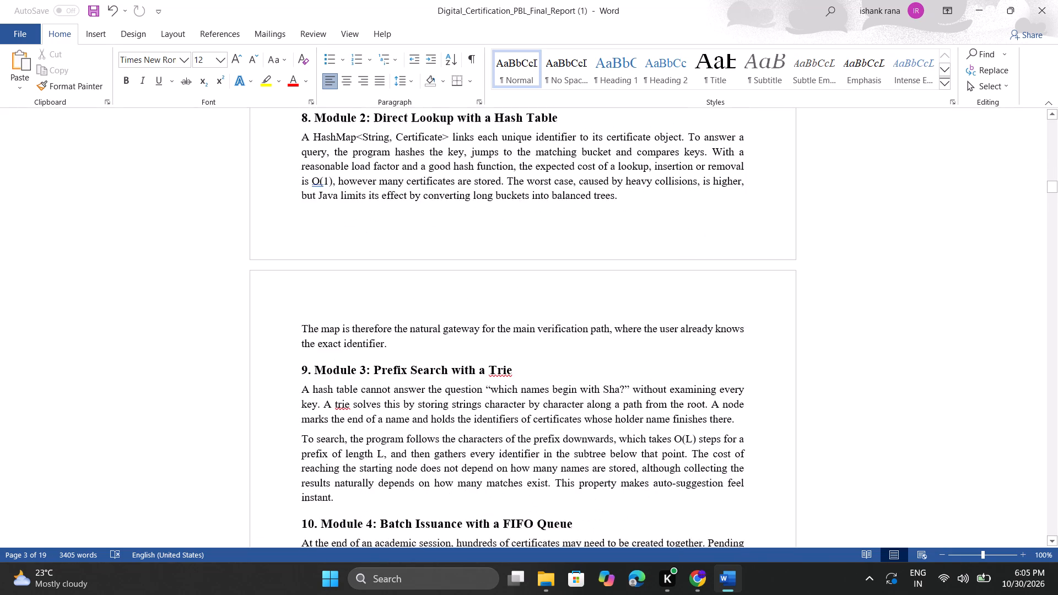
scroll(392, 183, down, 2)
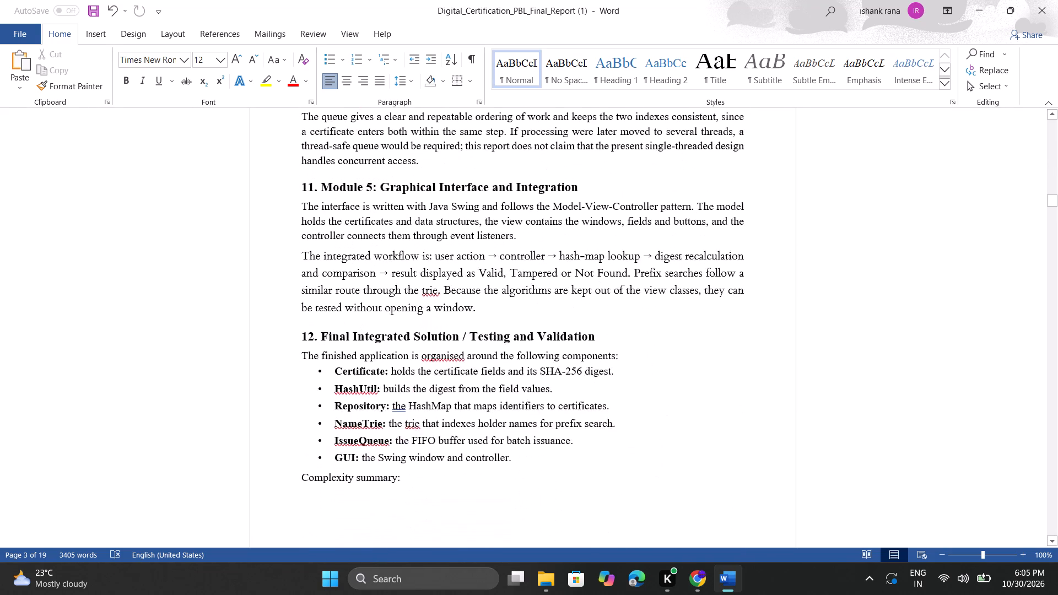
scroll(392, 183, down, 1)
scroll(392, 183, up, 1)
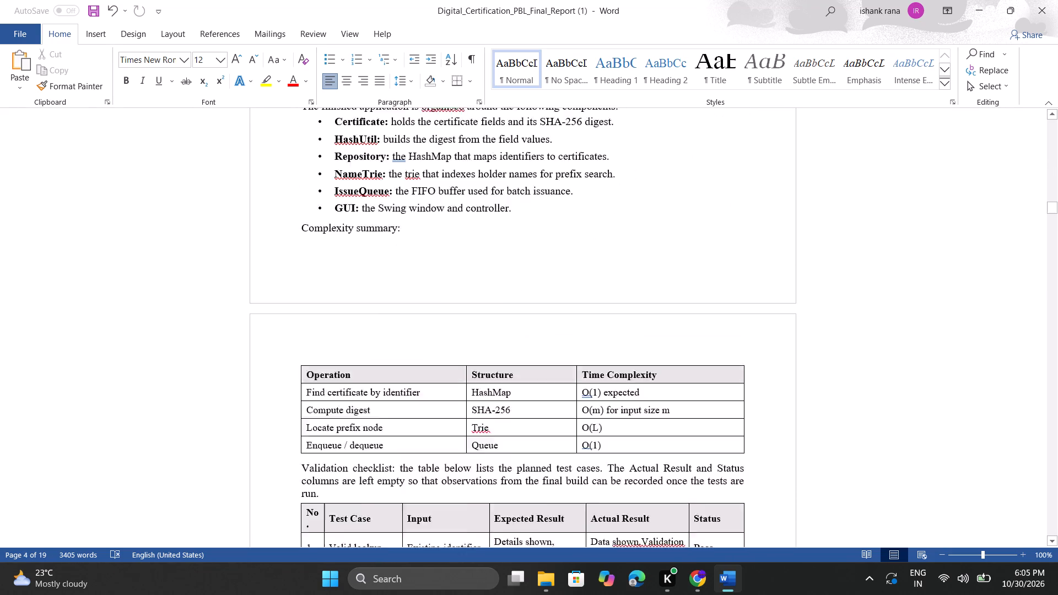
scroll(392, 183, up, 1)
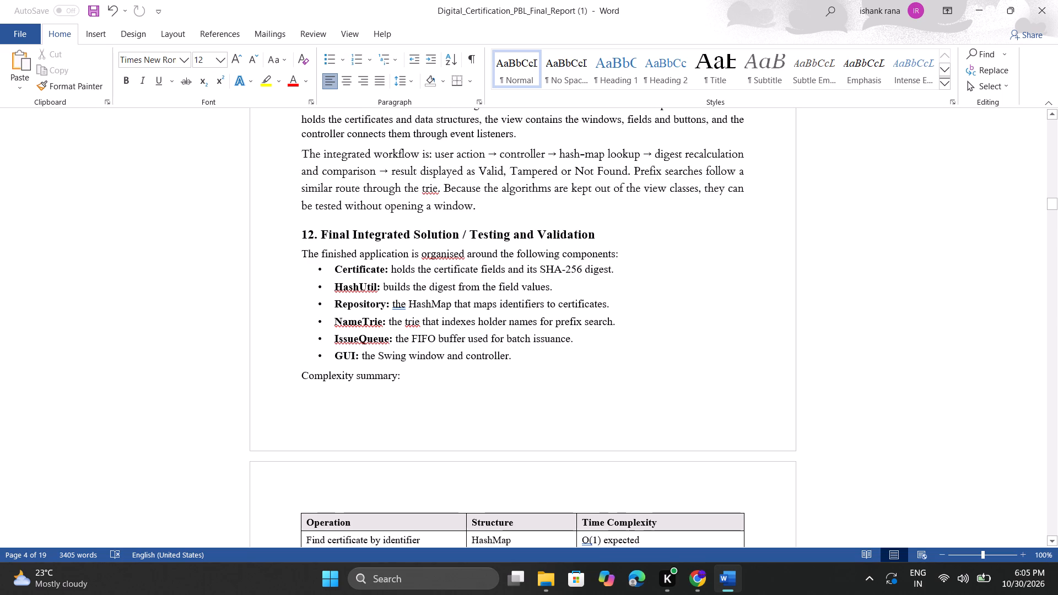
scroll(400, 306, down, 1)
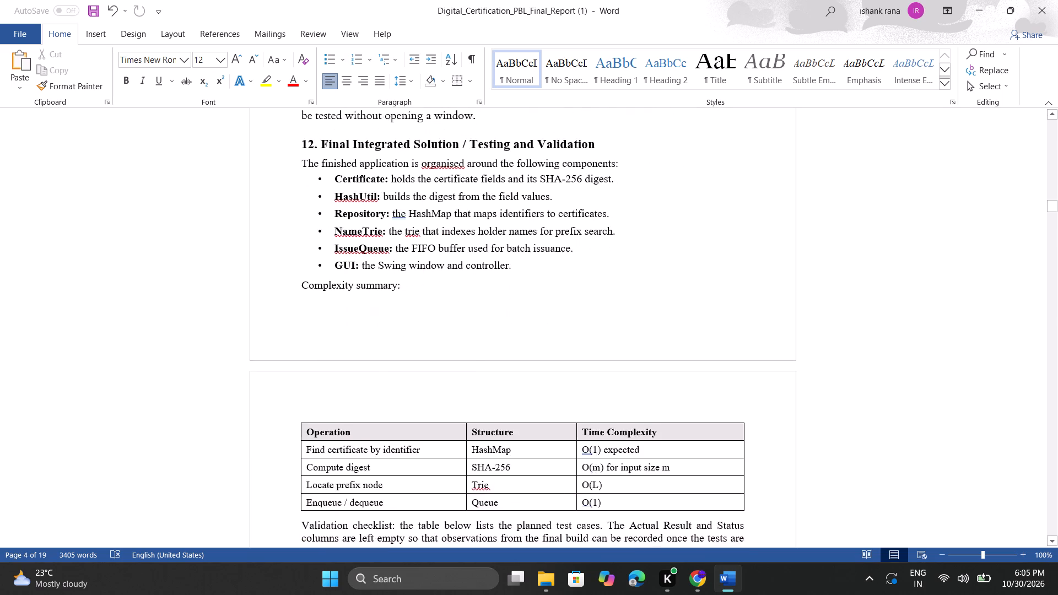
scroll(400, 306, down, 2)
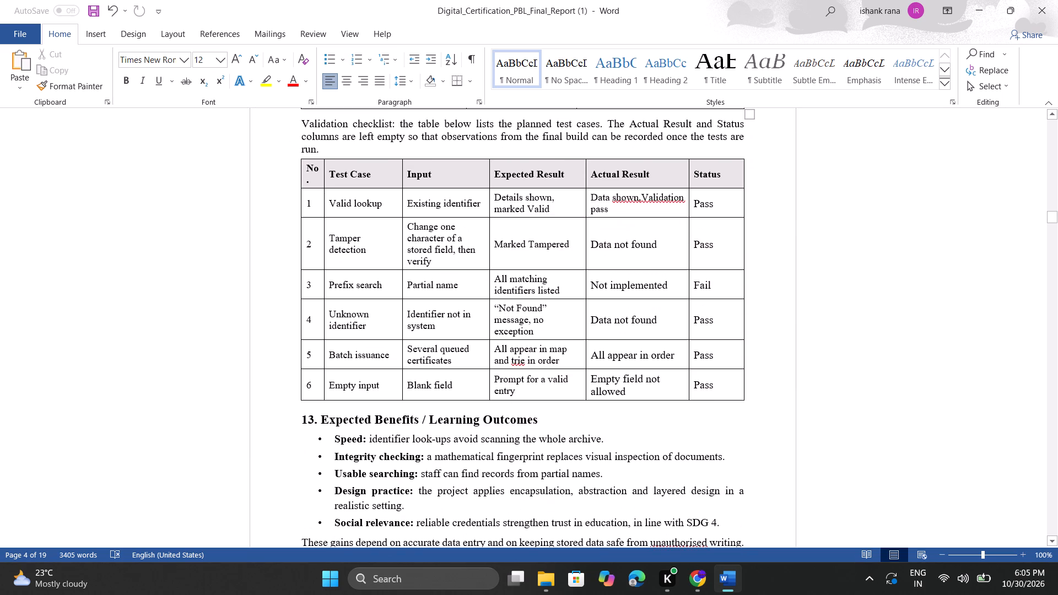
scroll(400, 306, down, 3)
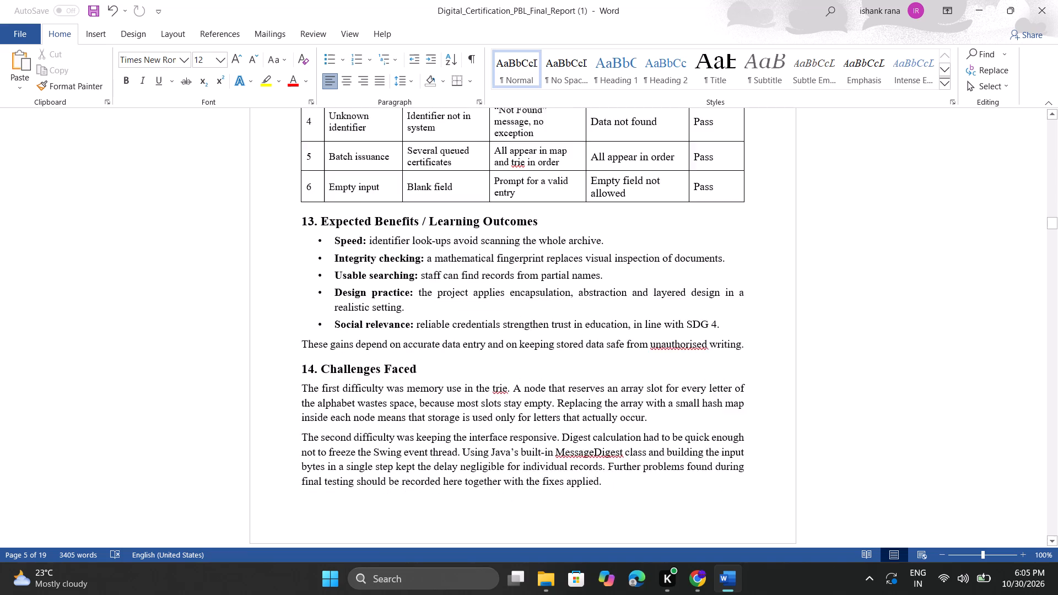
scroll(400, 306, down, 3)
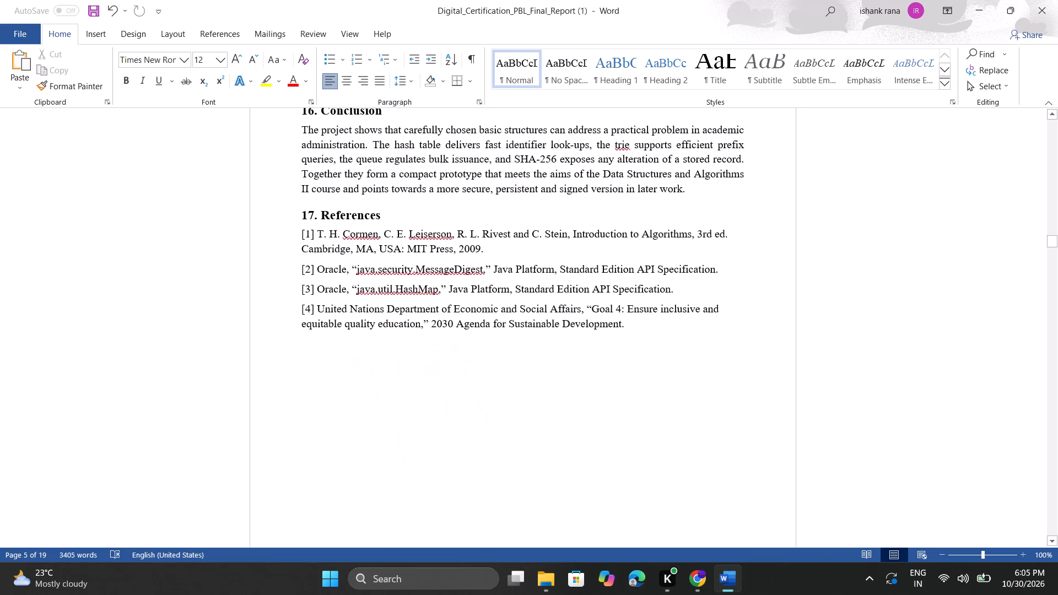
scroll(400, 306, down, 3)
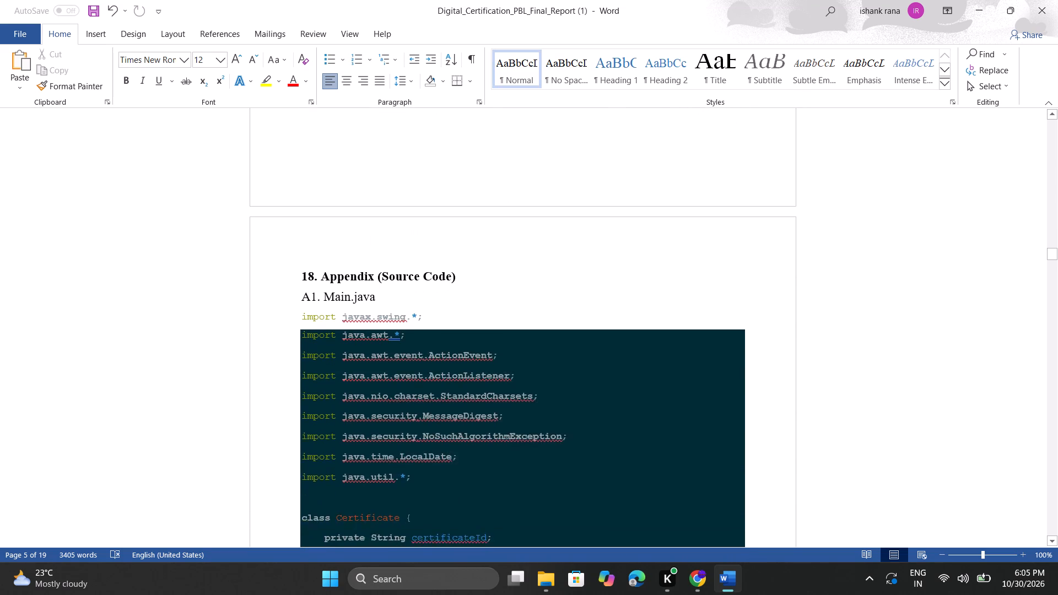
scroll(400, 306, down, 3)
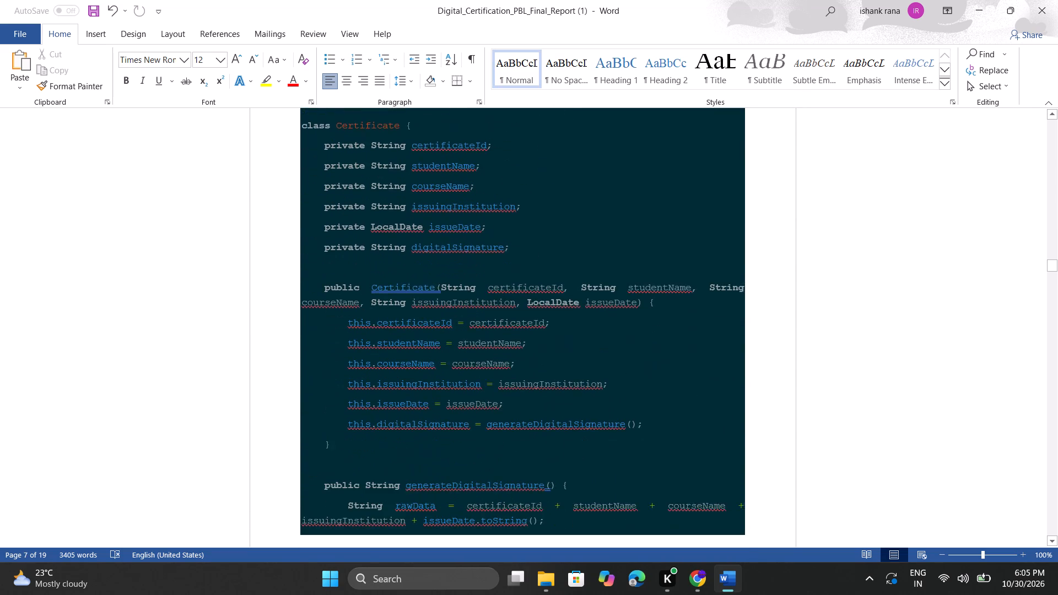
scroll(400, 306, down, 5)
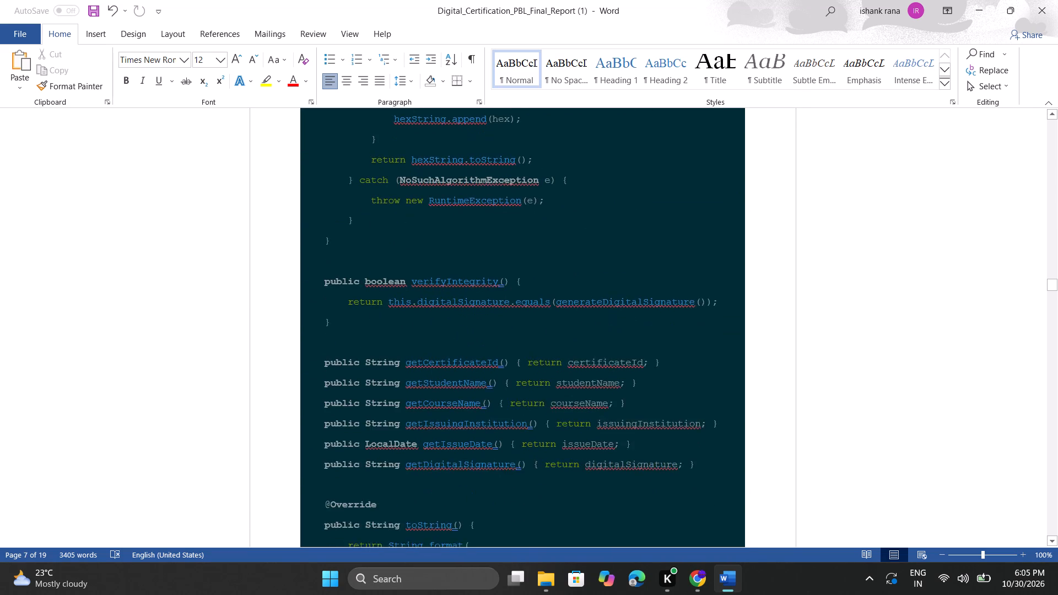
scroll(400, 306, down, 5)
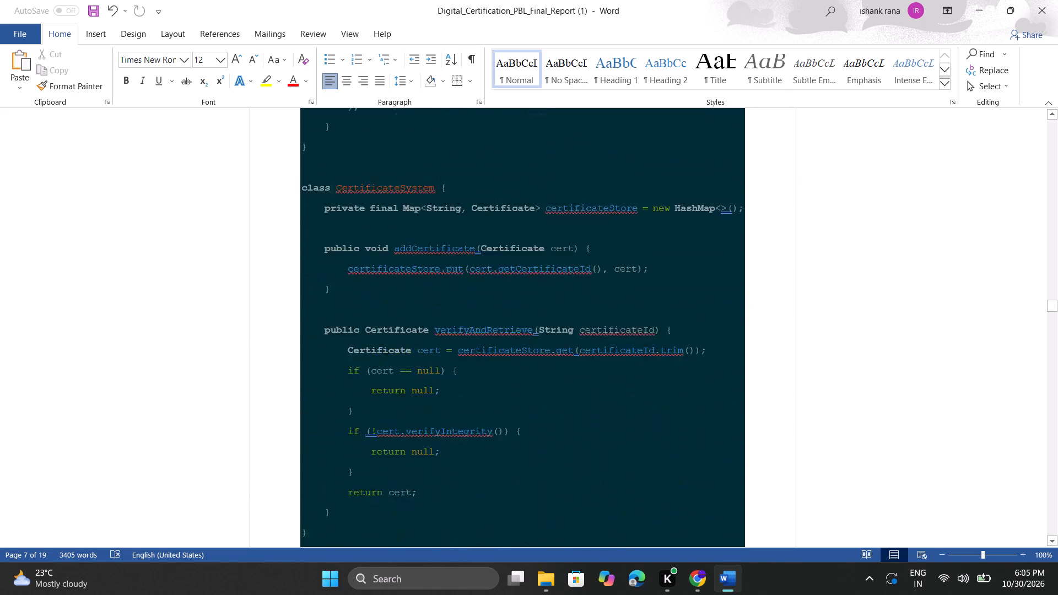
scroll(400, 306, down, 4)
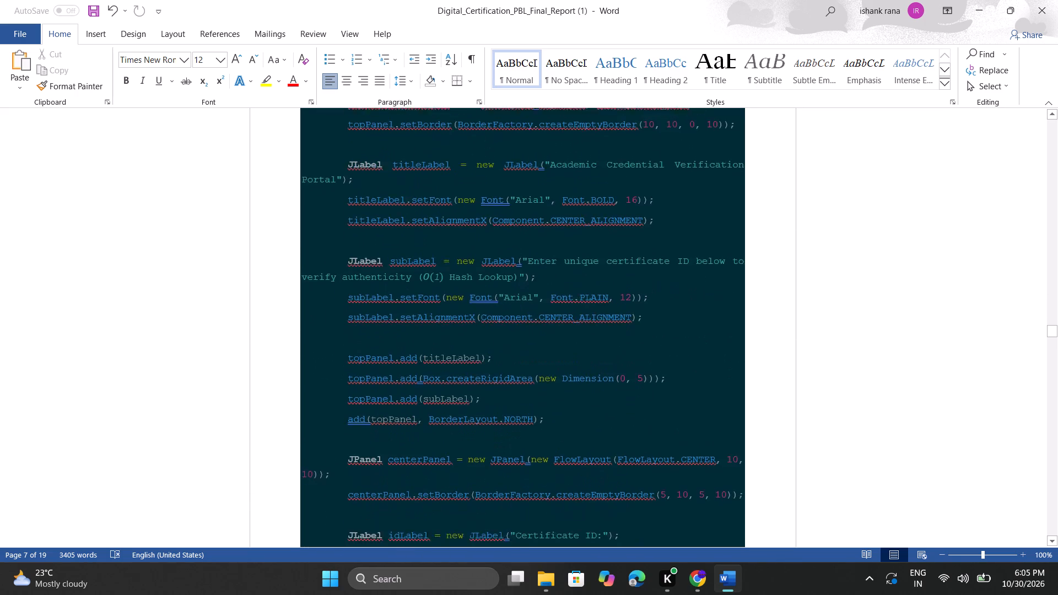
scroll(400, 306, down, 4)
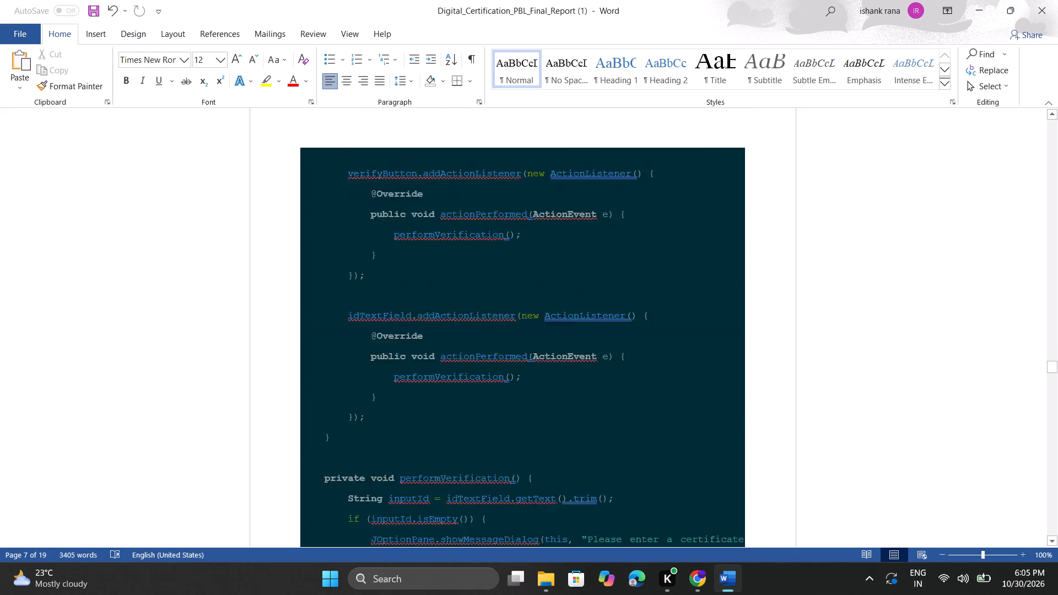
scroll(400, 306, down, 4)
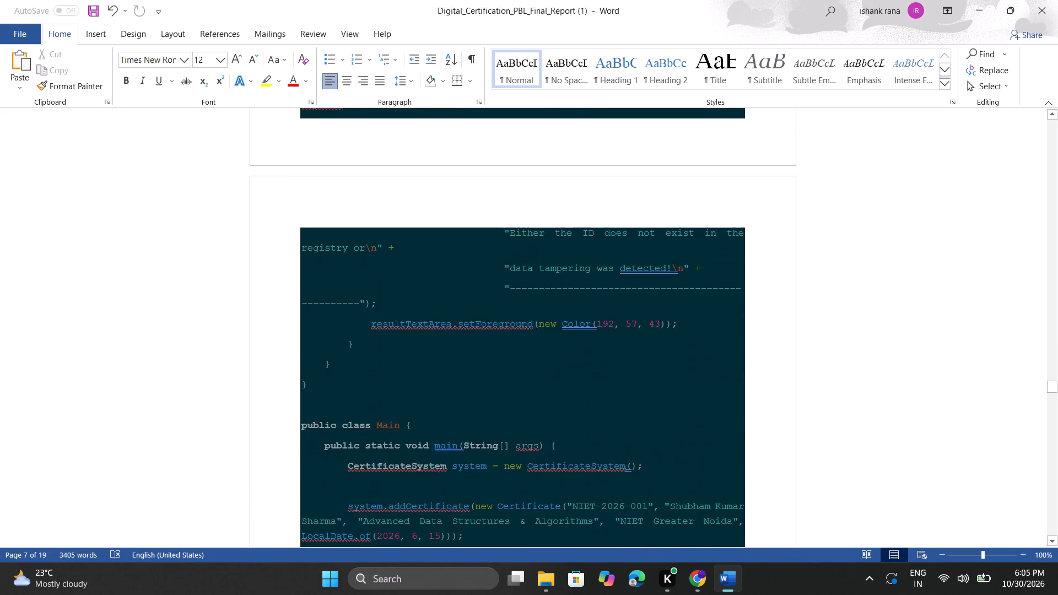
scroll(400, 306, down, 9)
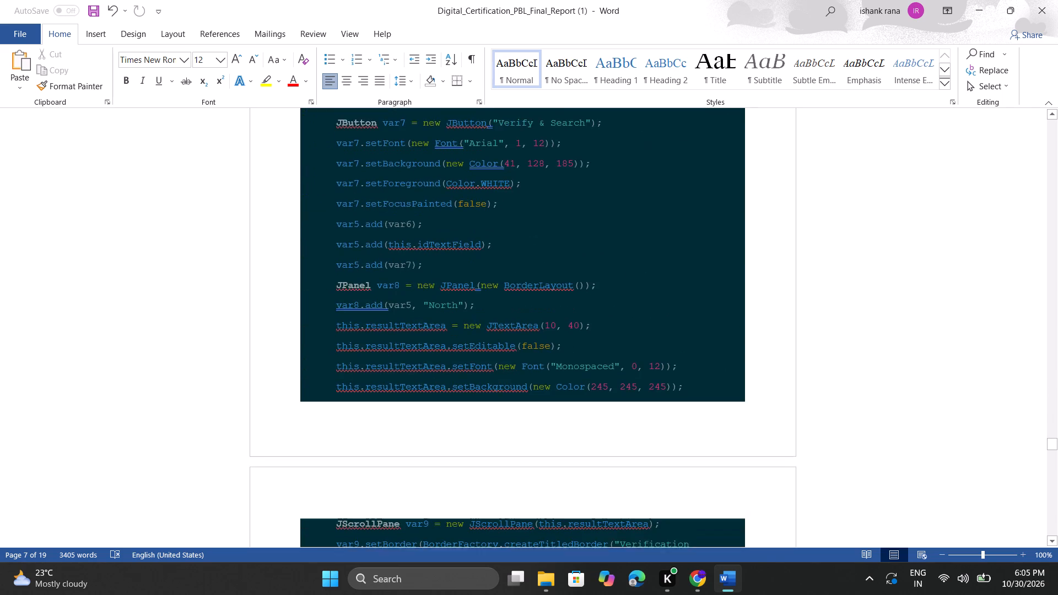
scroll(400, 306, down, 6)
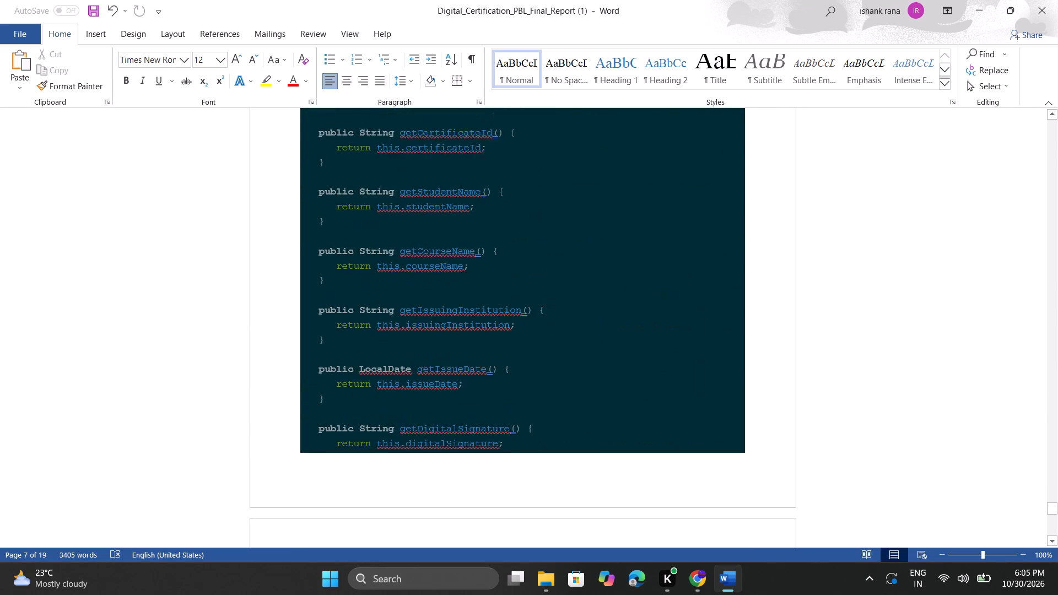
scroll(400, 306, down, 3)
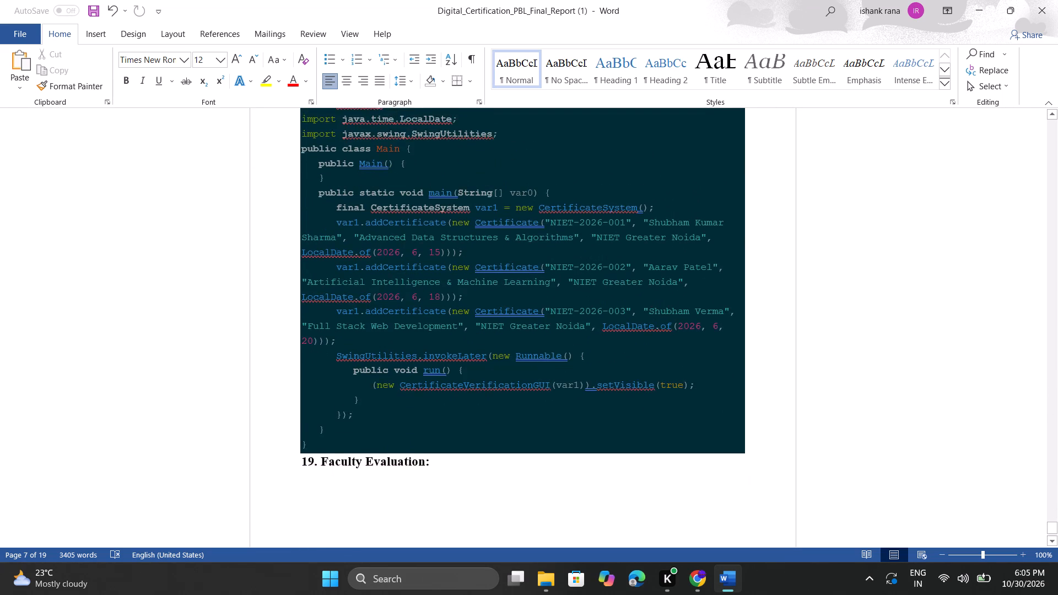
scroll(400, 306, right, 1)
scroll(400, 306, down, 2)
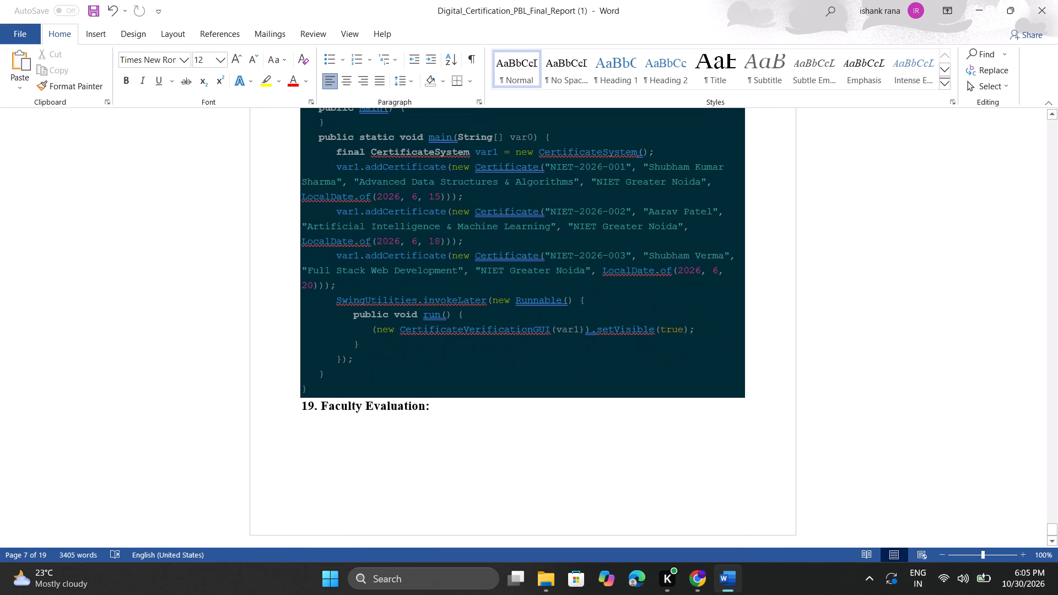
scroll(400, 306, down, 2)
Change the last two digits of both the ERP ID and the roll number in the cover table to the submitting student's.
scroll(400, 306, up, 20)
scroll(400, 306, up, 20)
scroll(400, 306, up, 2)
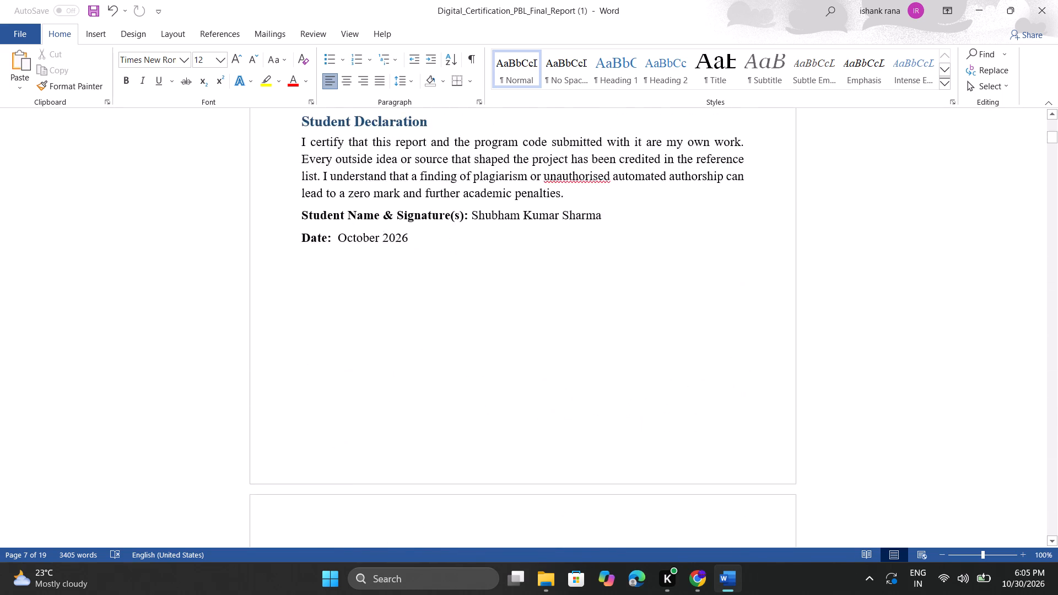
scroll(400, 306, up, 2)
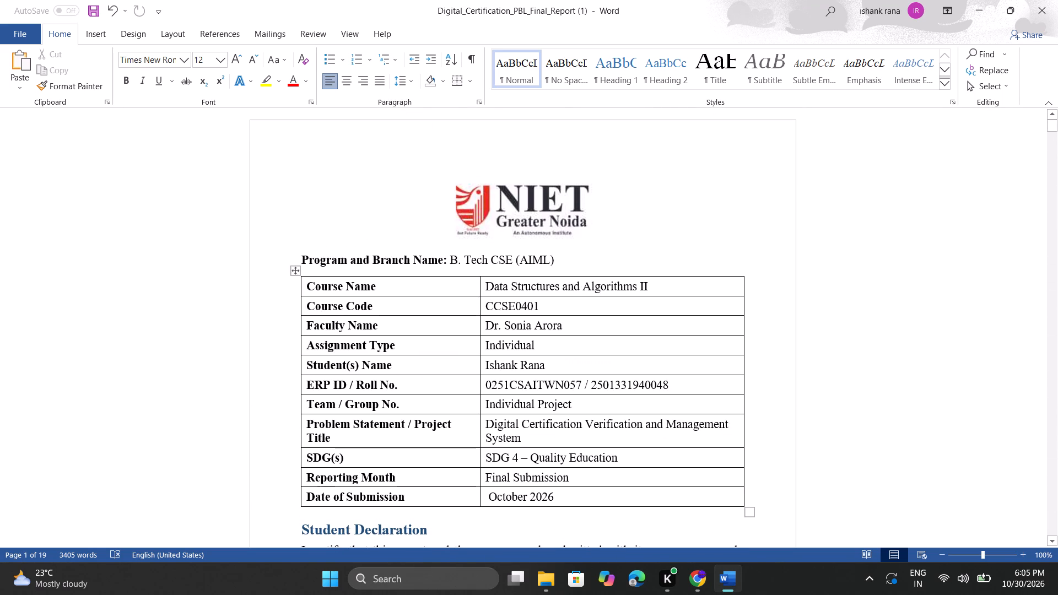
click(581, 384)
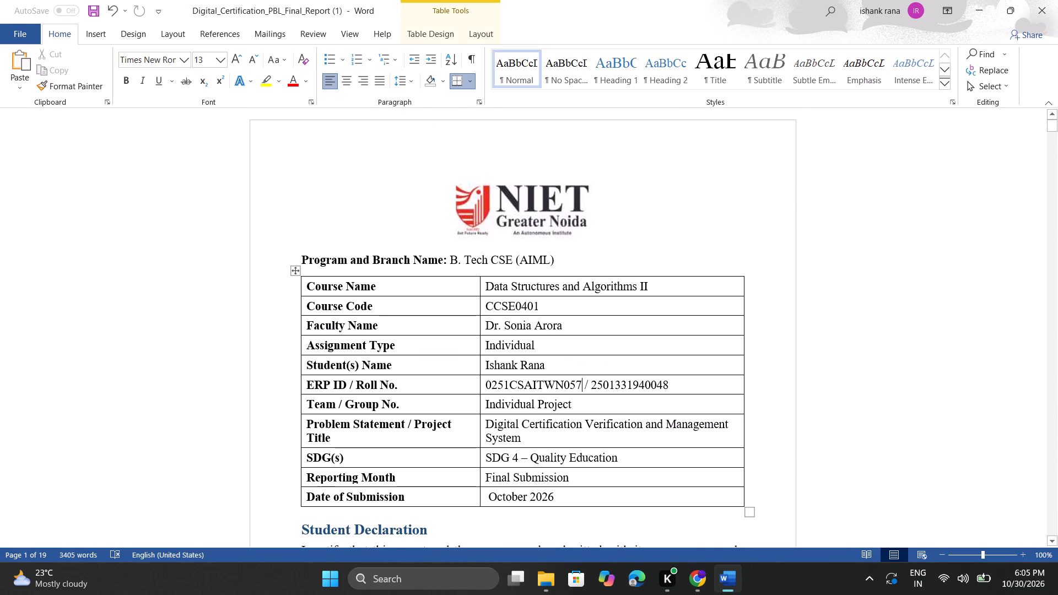
key(BackSpace)
key(BackSpace)
text(22)
click(668, 388)
key(BackSpace)
key(BackSpace)
text(25)
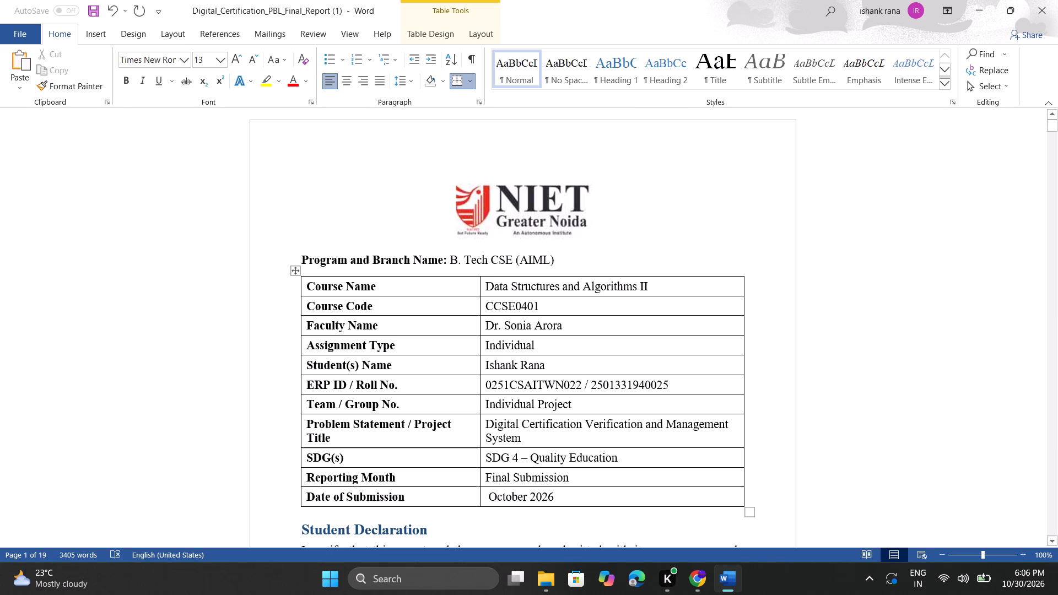
Save a copy of the report as the Word document Digital_Certification_PBL_Final_Report in the dsa folder on the Desktop.
click(21, 31)
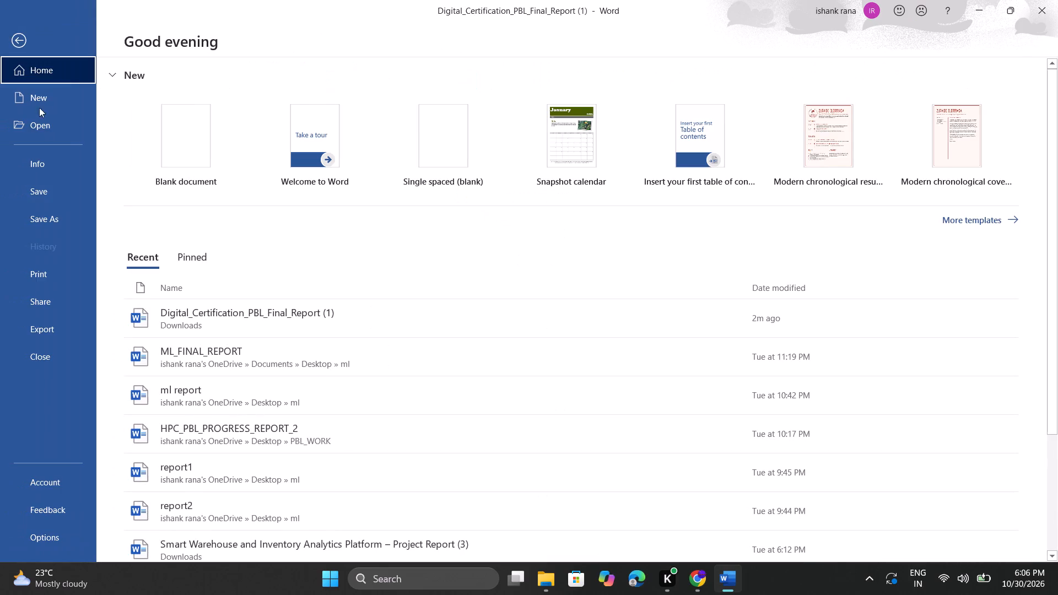
click(47, 211)
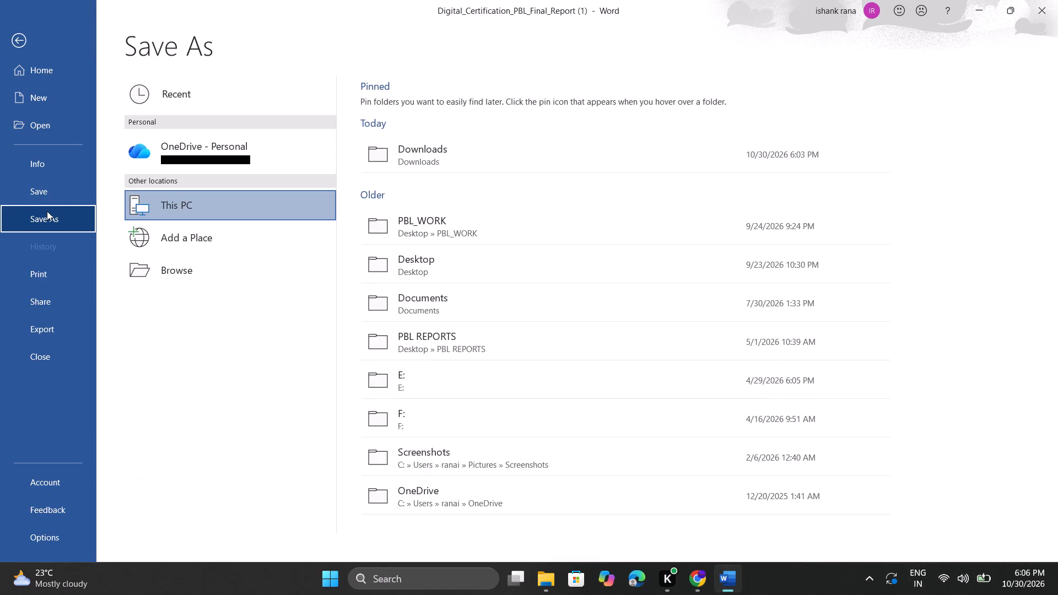
double_click(417, 275)
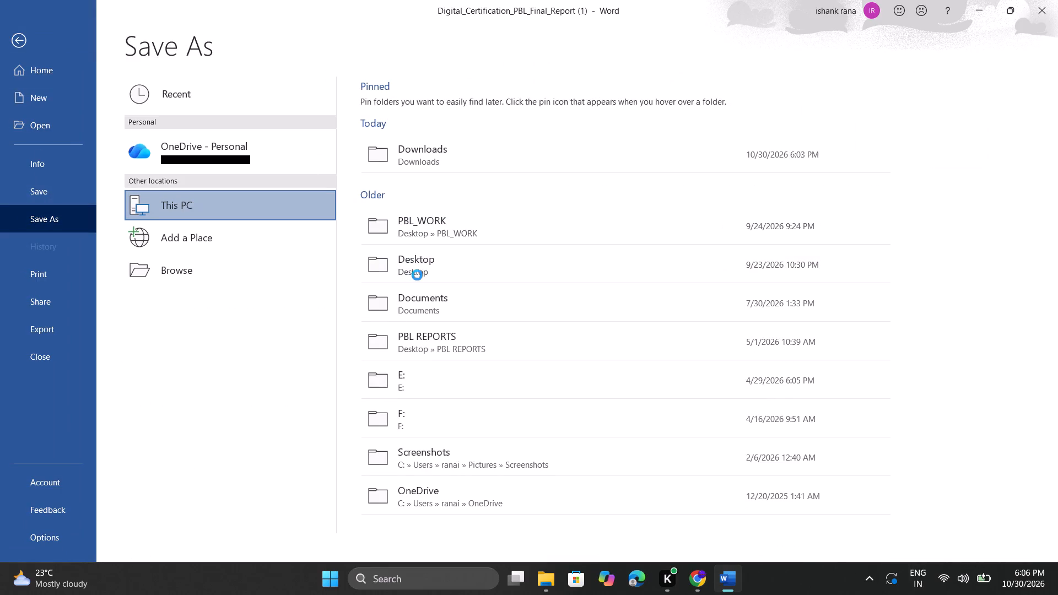
double_click(199, 134)
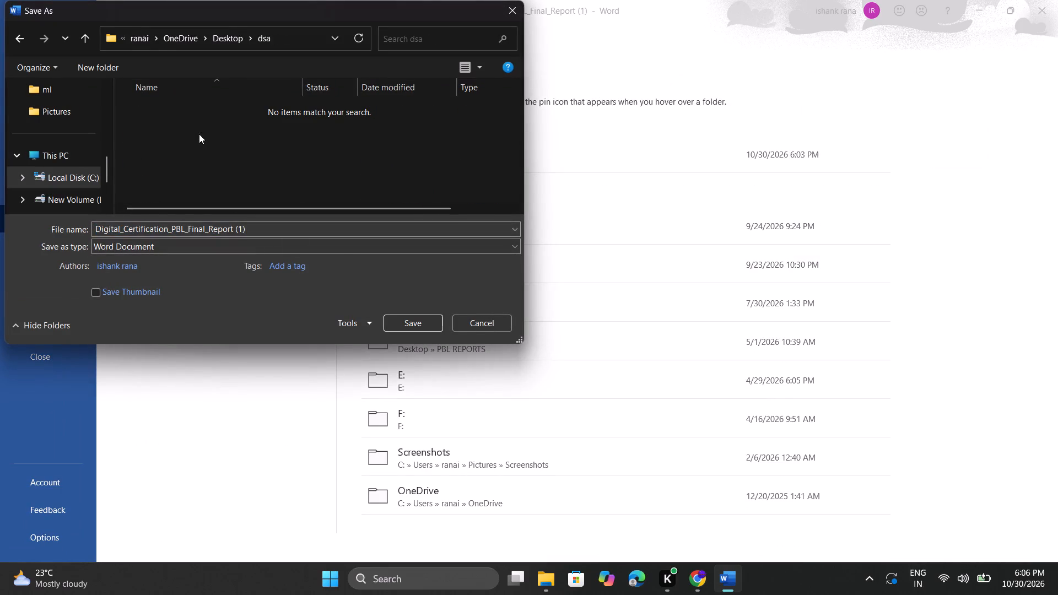
click(265, 227)
click(265, 227)
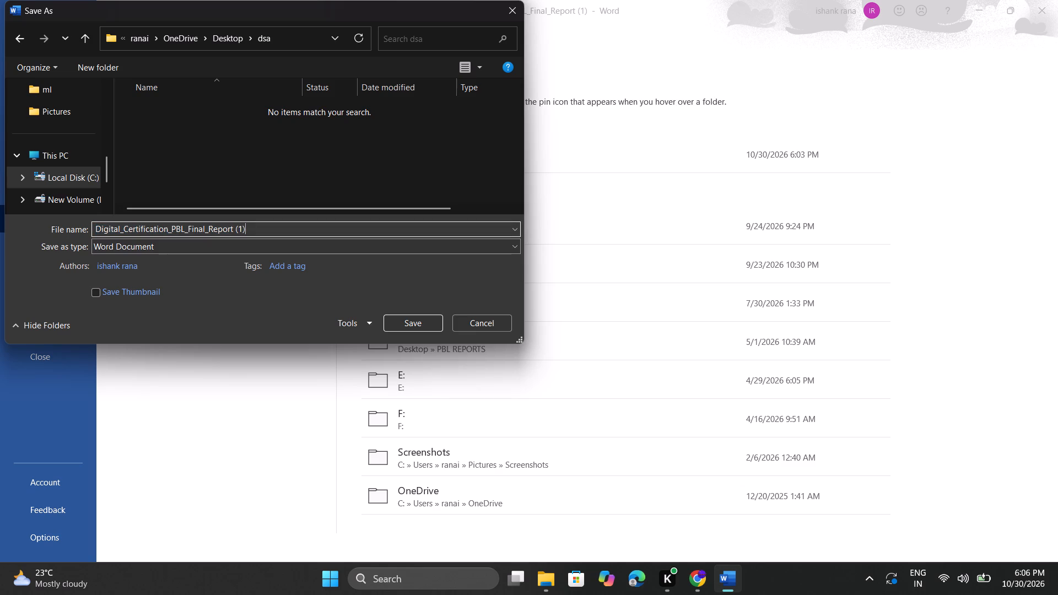
key(BackSpace)
key(BackSpace)
key(BackSpace)
key(BackSpace)
click(411, 320)
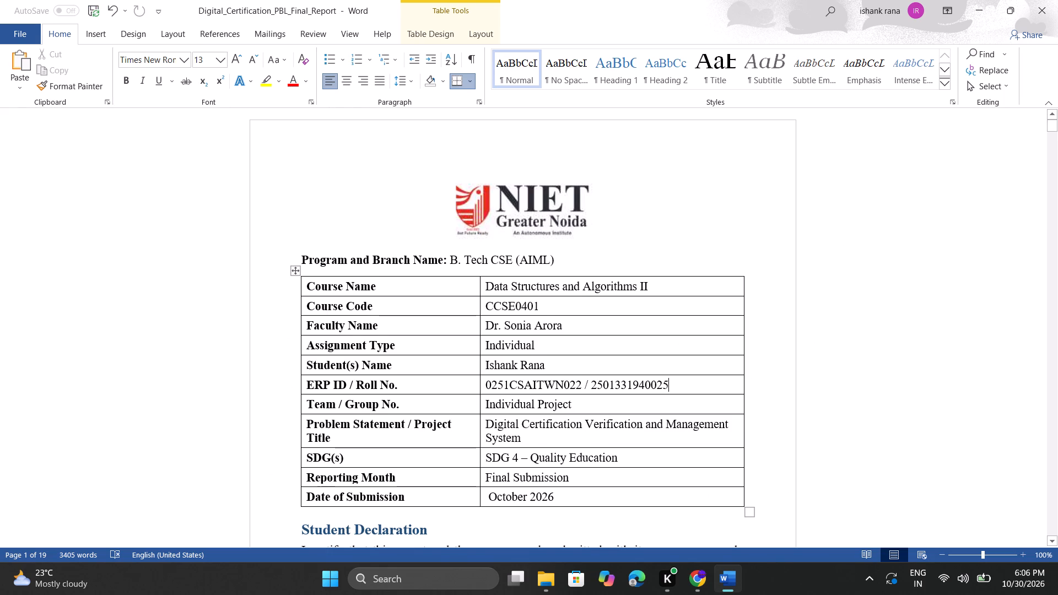
Review the saved final report from the Student Declaration through the sections and source code appendix to A4. Main.class.
scroll(520, 234, down, 5)
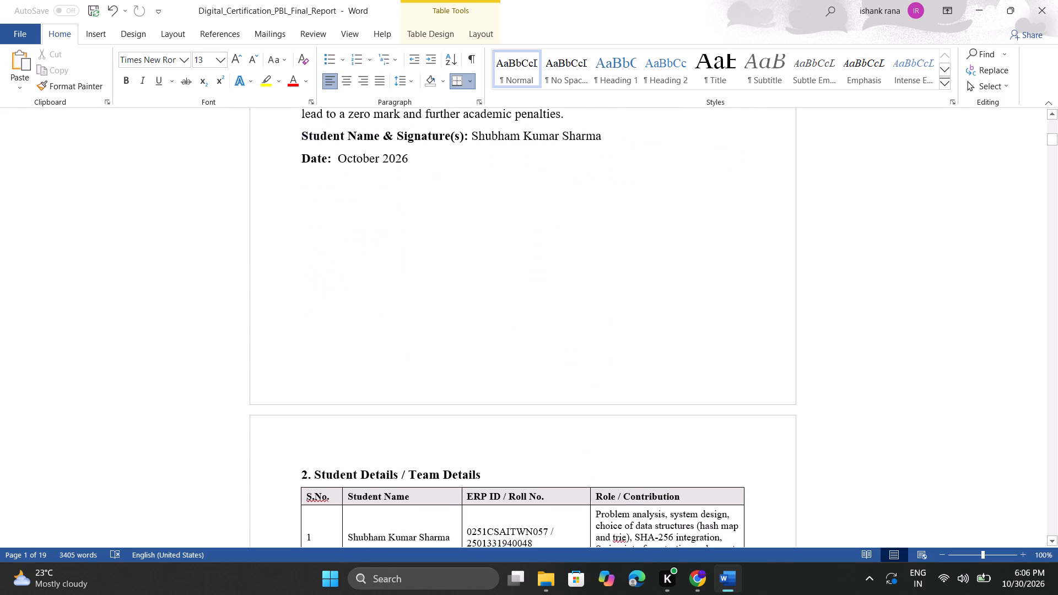
scroll(520, 234, down, 5)
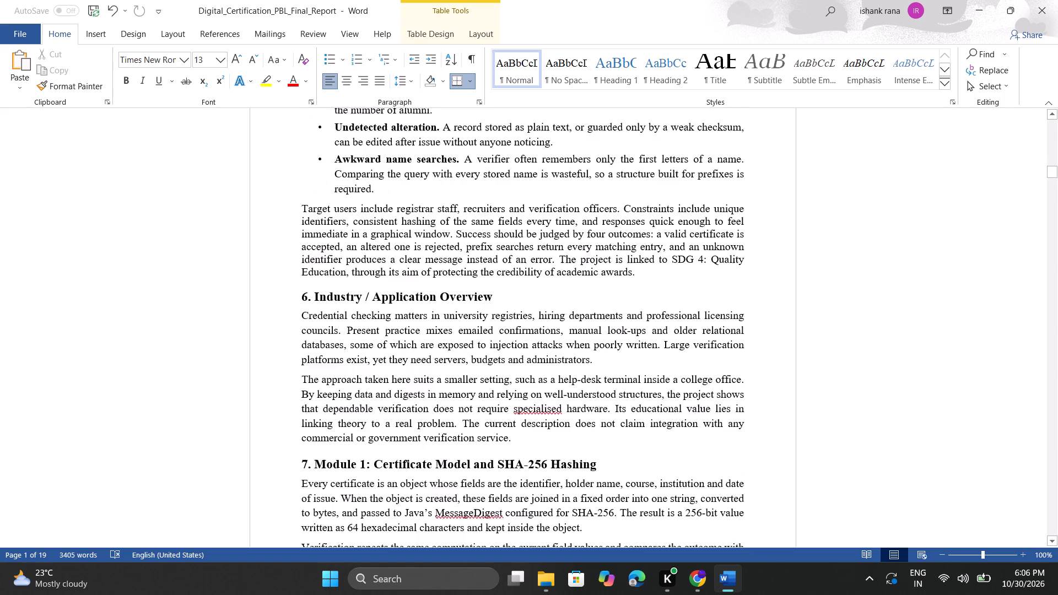
scroll(520, 234, down, 4)
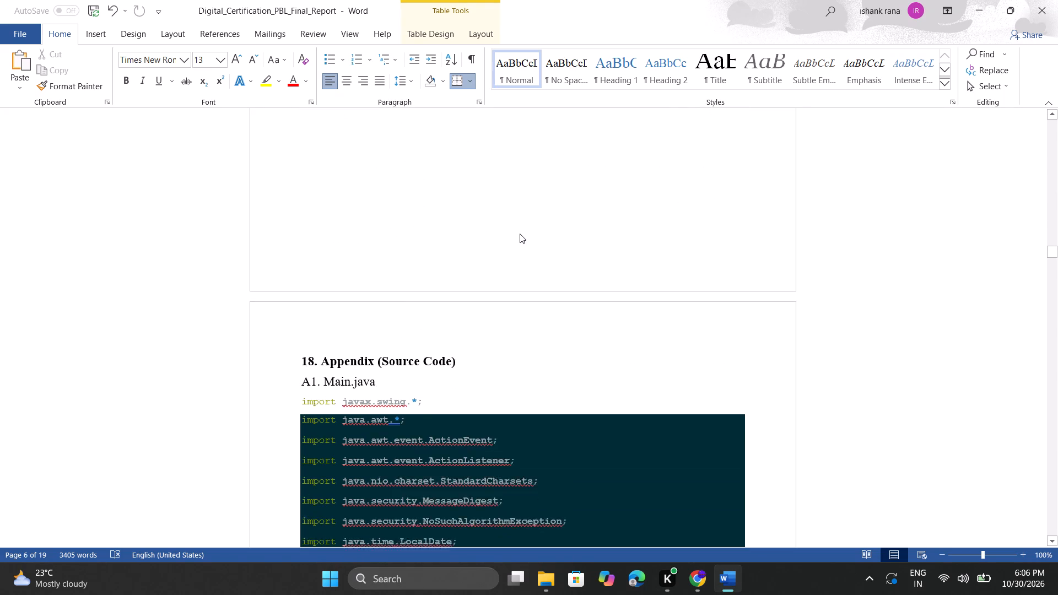
scroll(520, 234, down, 10)
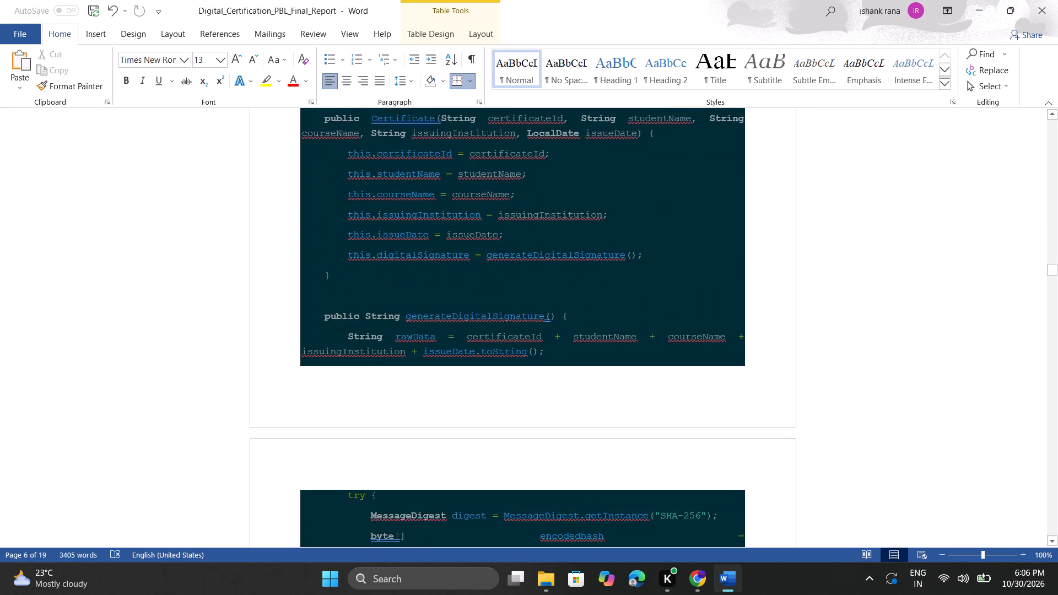
scroll(520, 234, down, 16)
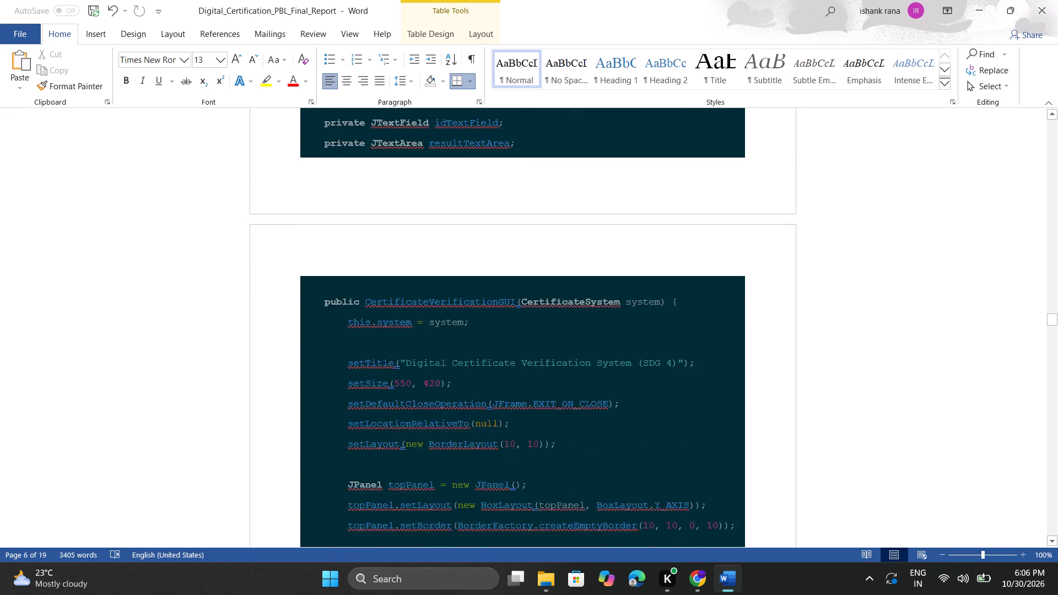
scroll(520, 234, down, 8)
scroll(520, 234, up, 1)
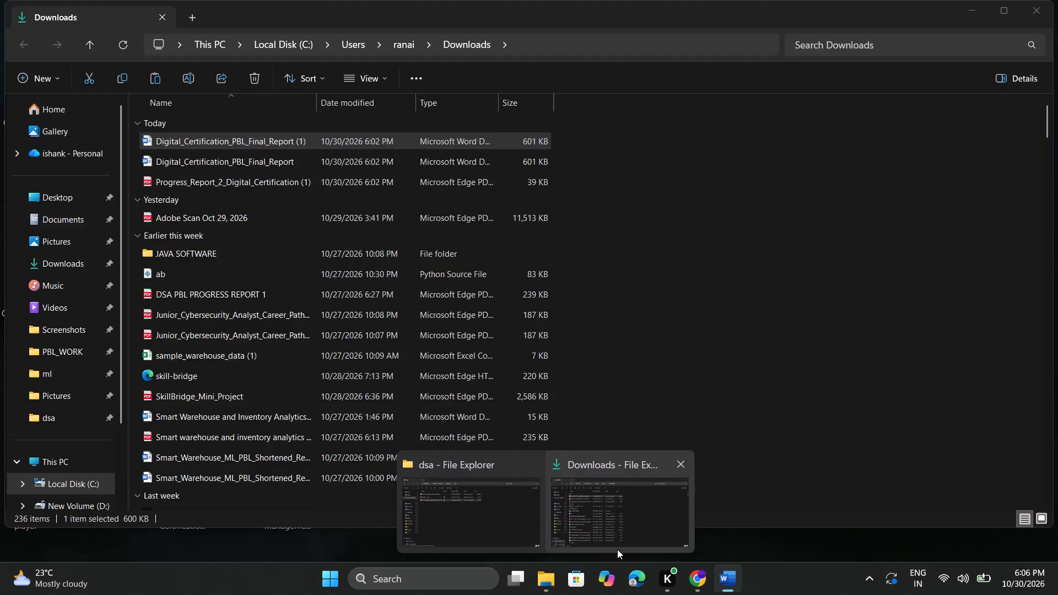
Open the PDF Progress_Report_2_Digital_Certification (1) from the dsa folder in Word, just once, and enable editing.
click(549, 579)
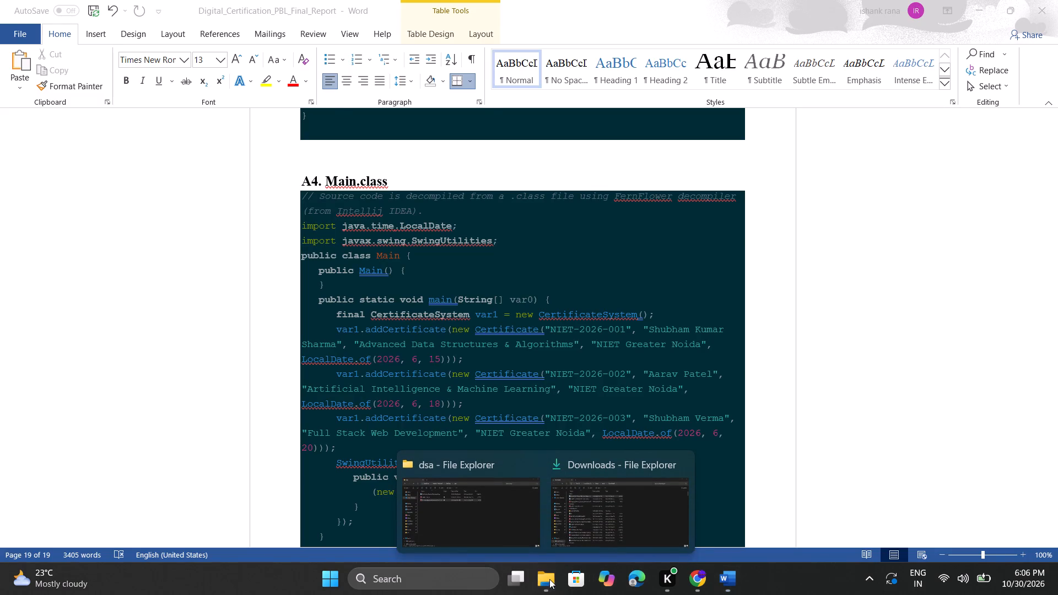
click(501, 512)
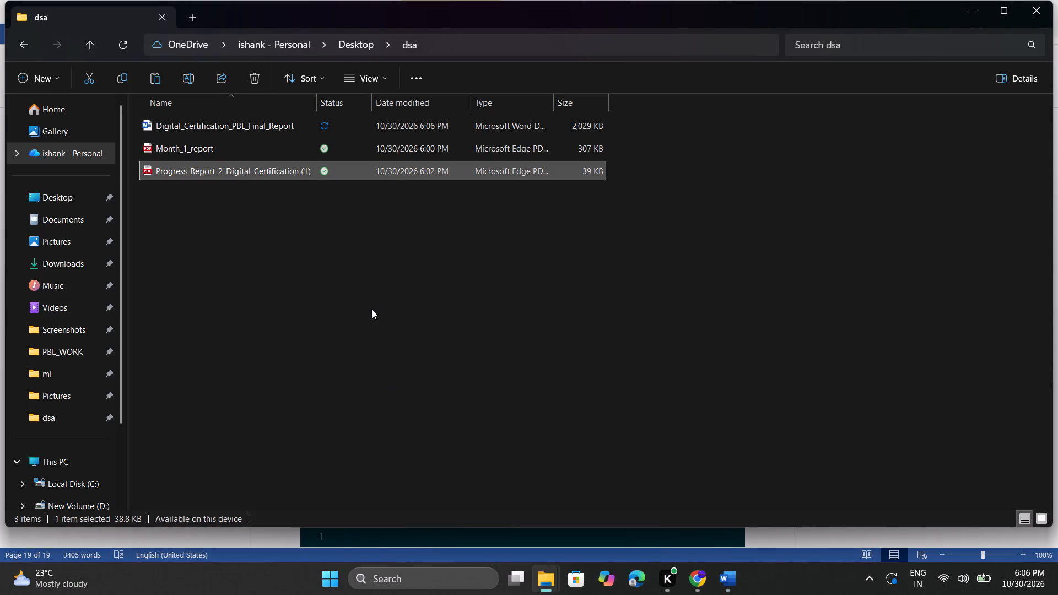
right_click(279, 172)
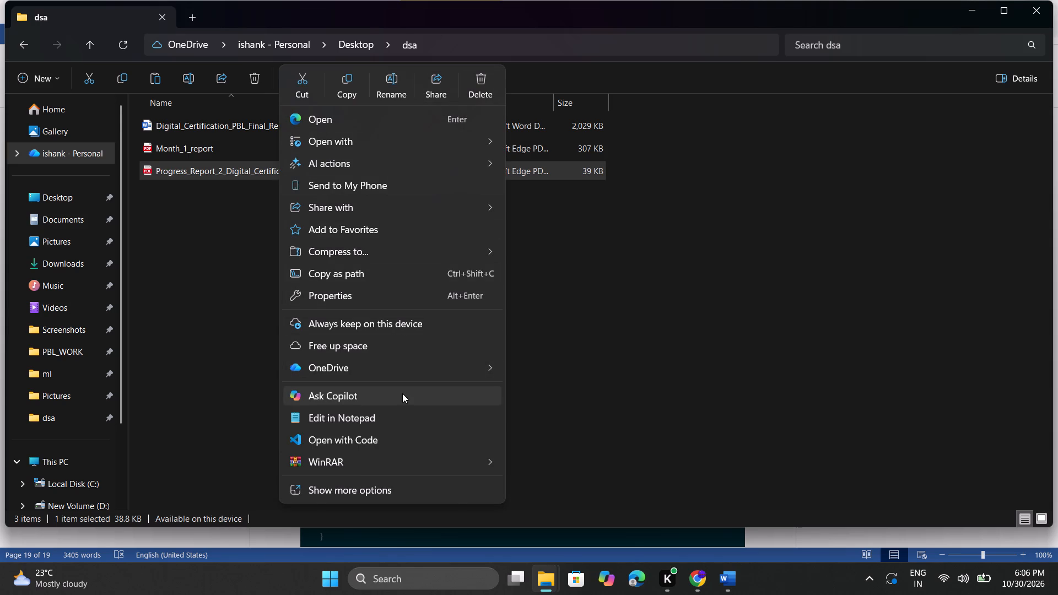
click(464, 141)
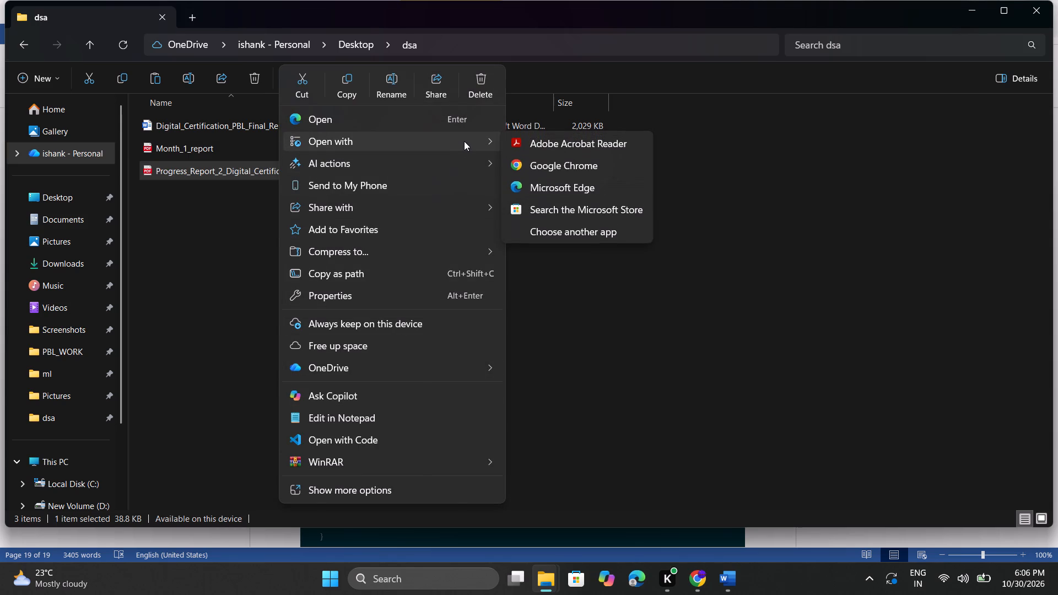
click(570, 229)
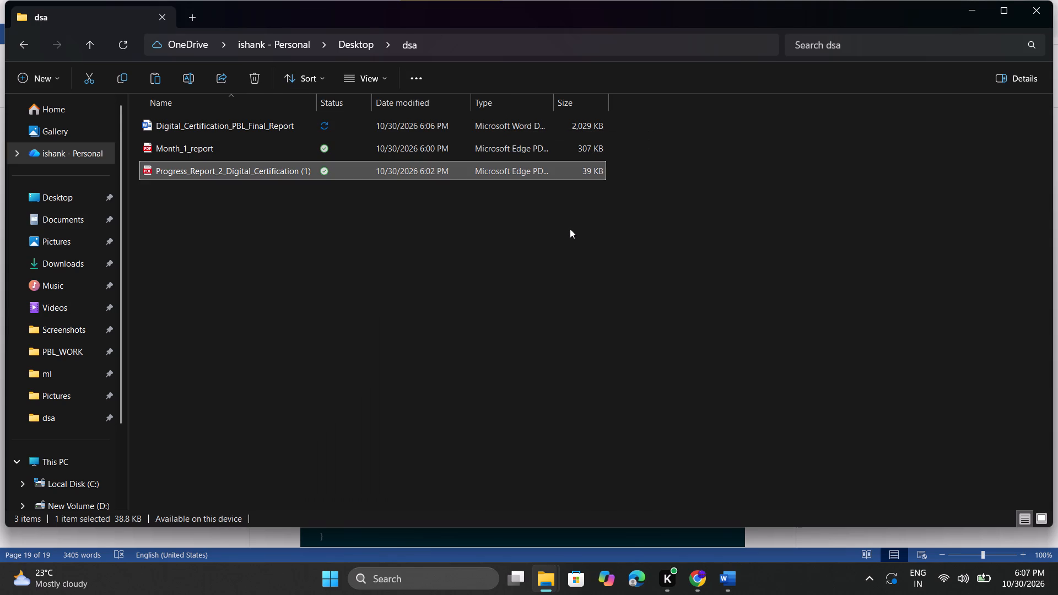
scroll(511, 313, down, 1)
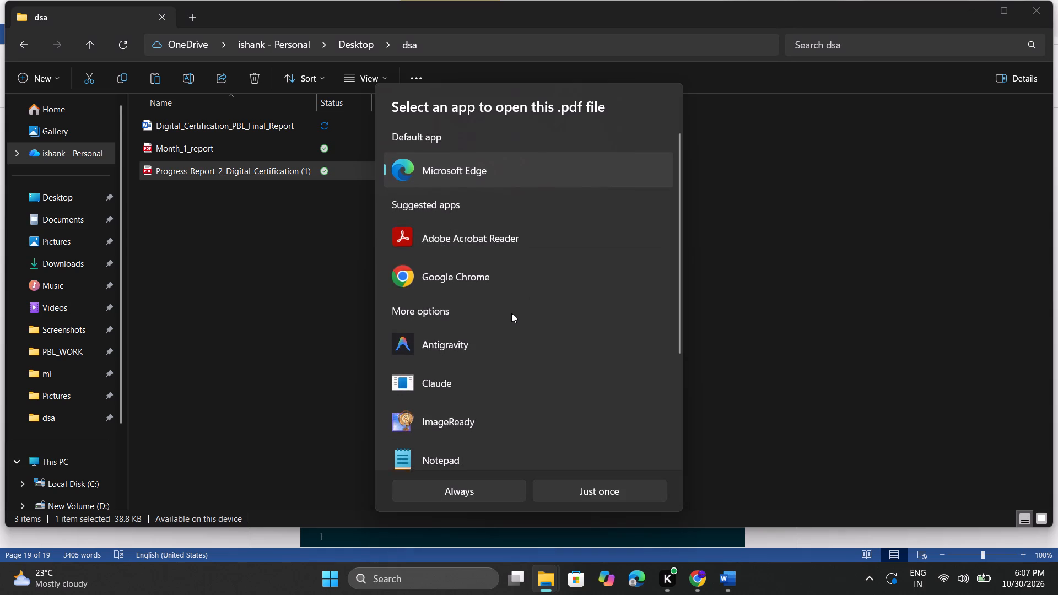
scroll(511, 313, down, 2)
click(433, 422)
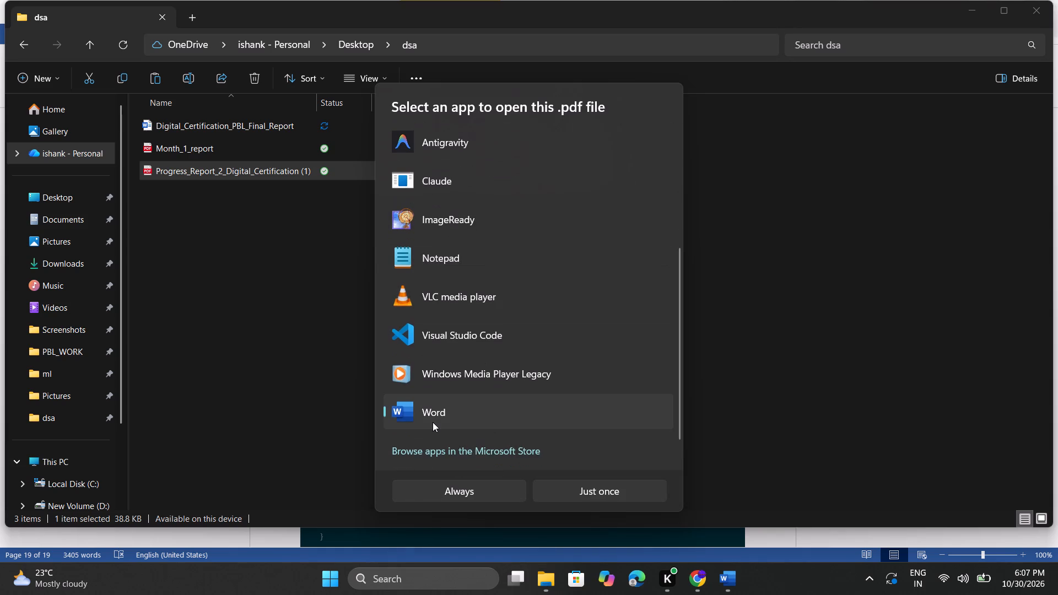
click(573, 490)
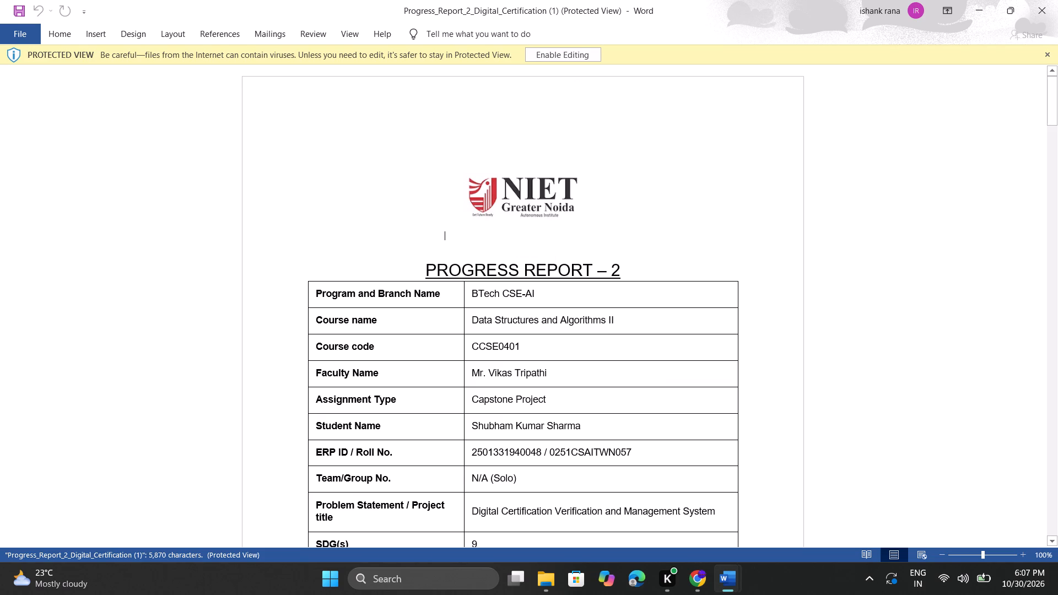
drag(626, 271, 424, 272)
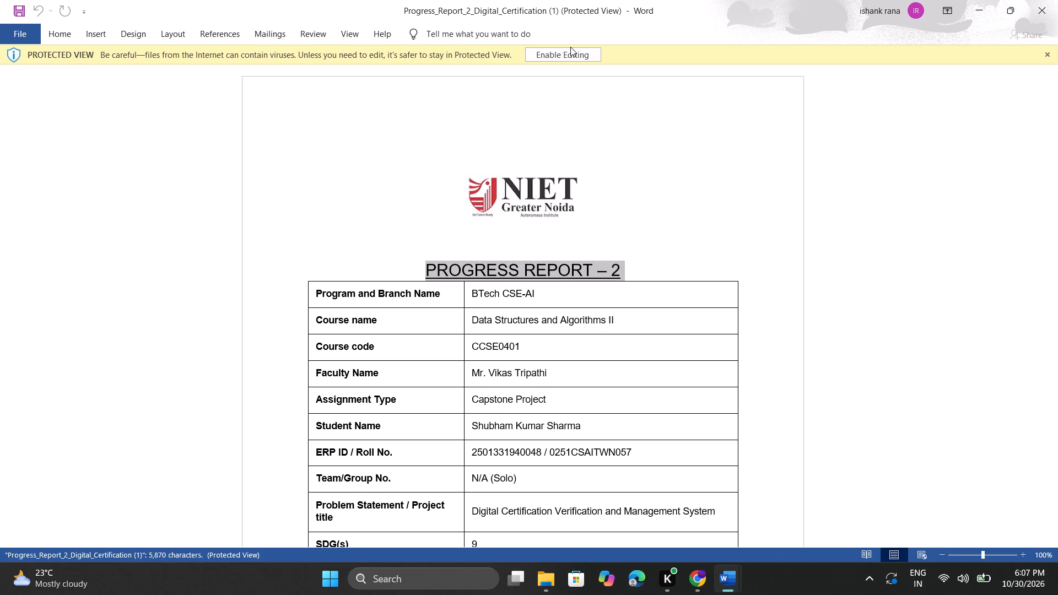
click(570, 53)
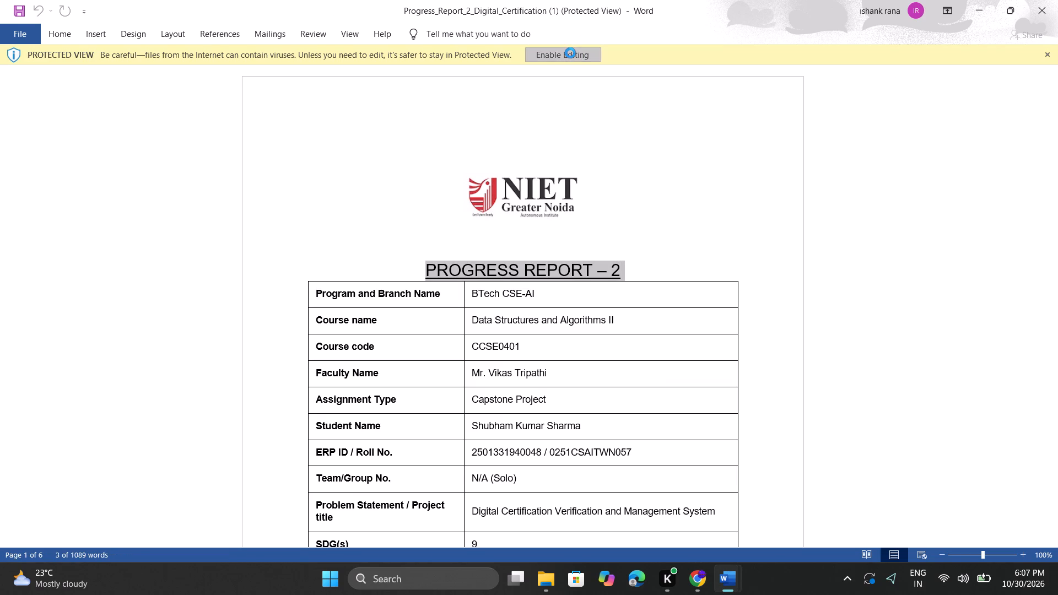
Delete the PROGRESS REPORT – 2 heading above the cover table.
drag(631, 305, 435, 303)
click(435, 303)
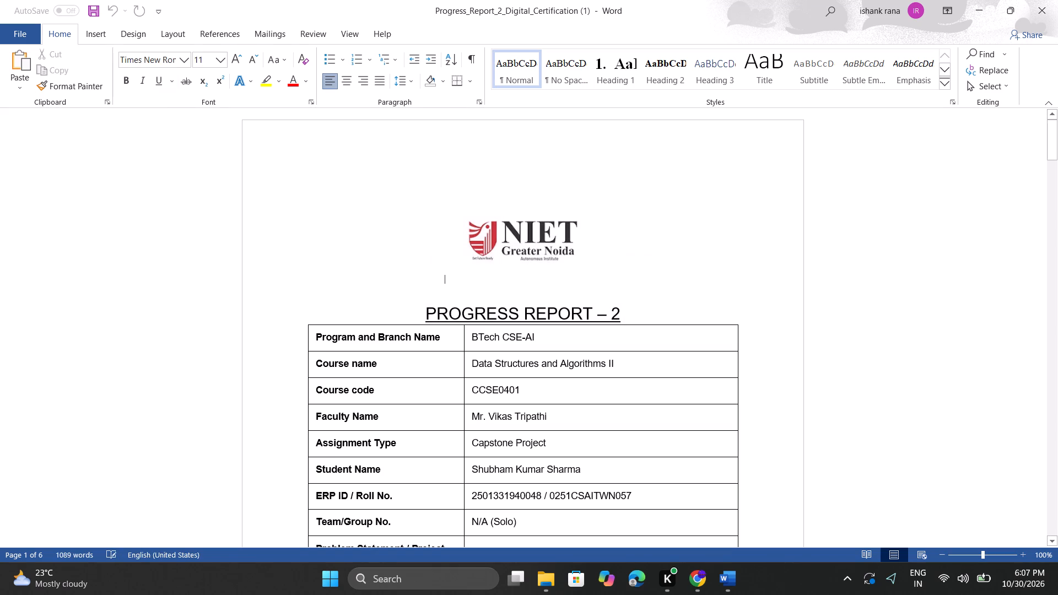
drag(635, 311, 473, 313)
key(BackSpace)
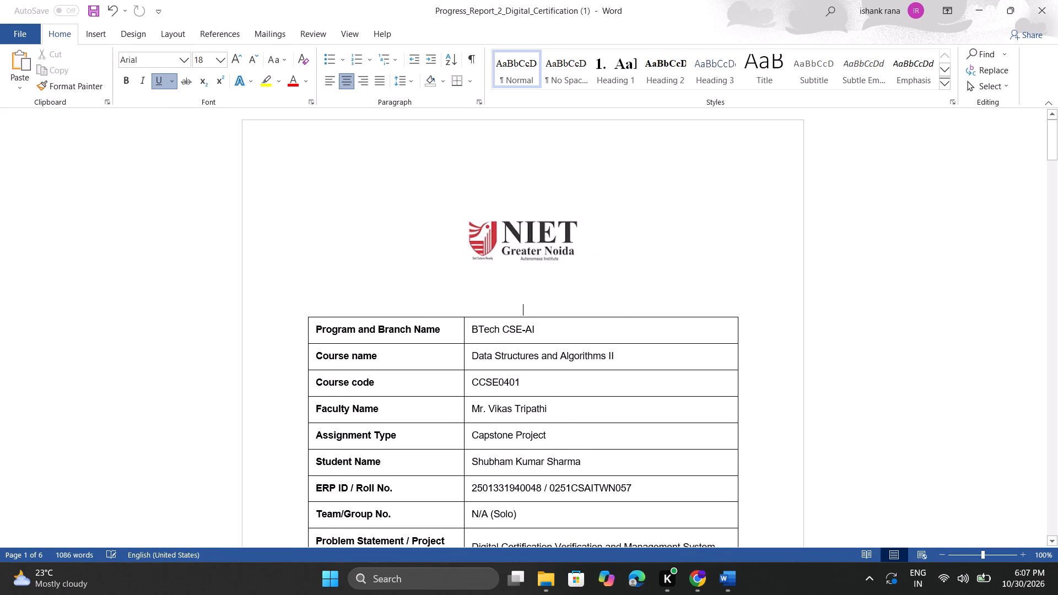
In the final report, copy the whole cover page from the NIET logo through the Student Declaration, signature and date lines.
scroll(473, 313, down, 3)
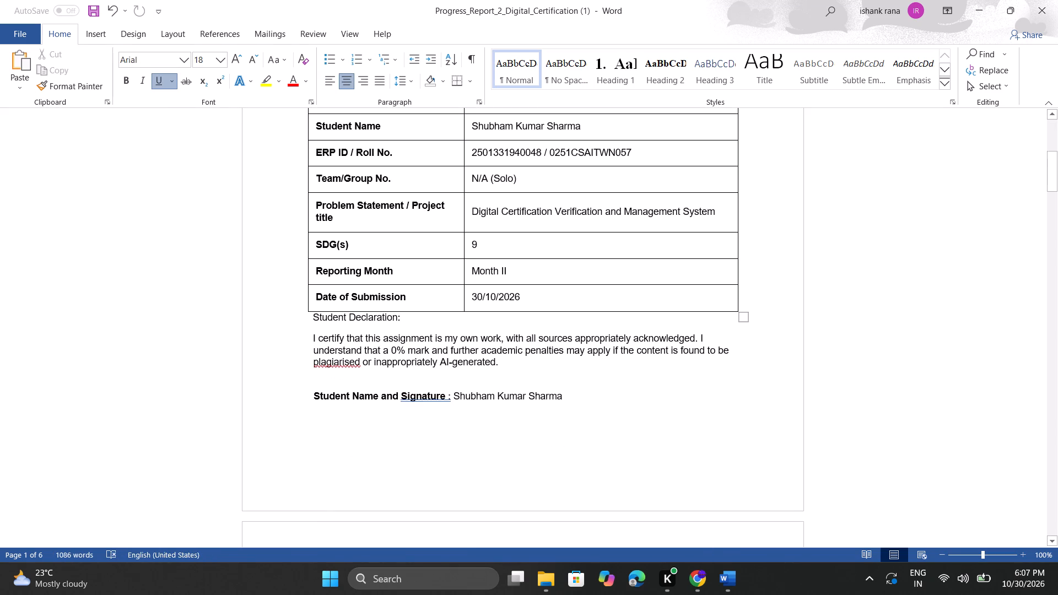
scroll(473, 313, down, 3)
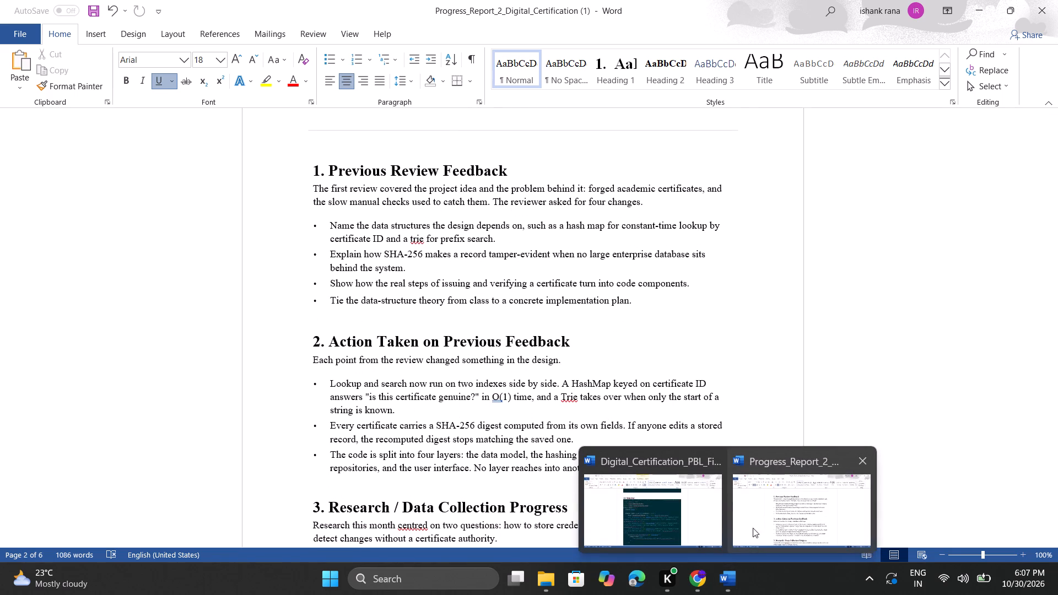
click(701, 525)
scroll(499, 339, up, 20)
scroll(499, 339, up, 12)
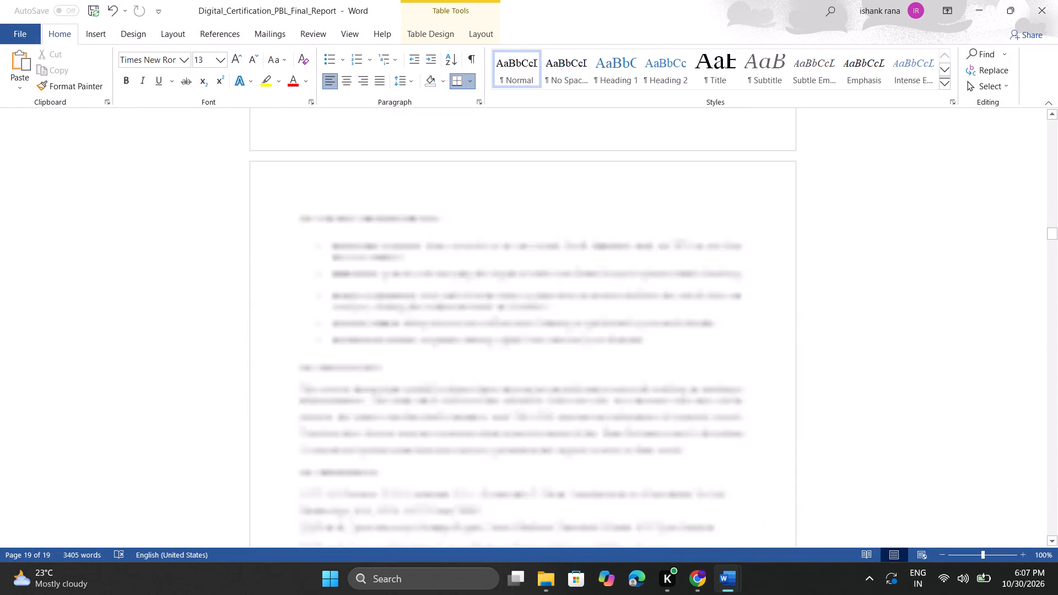
scroll(499, 339, up, 13)
drag(276, 149, 454, 564)
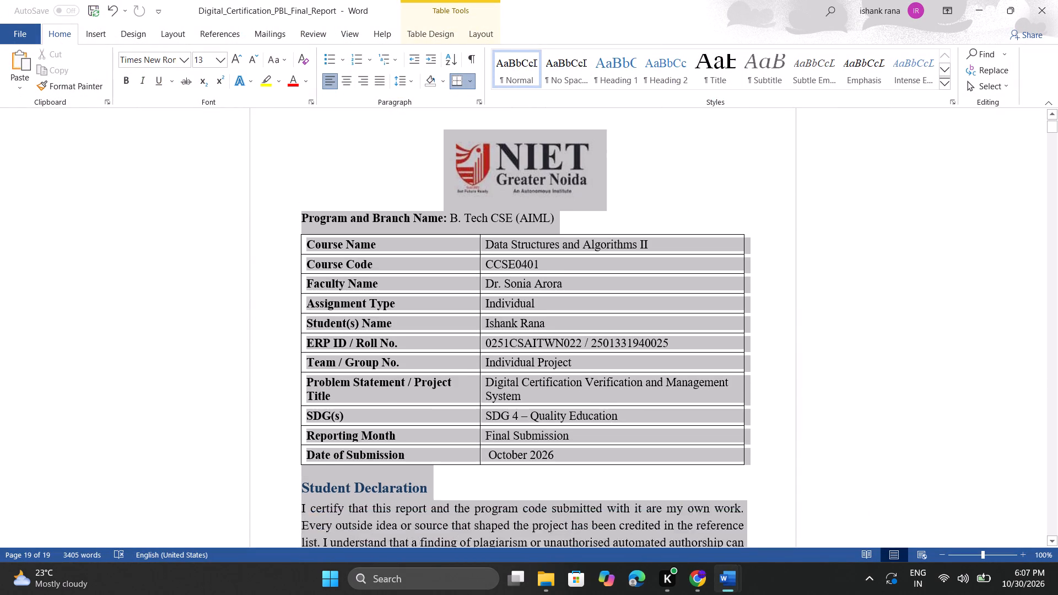
drag(454, 564, 406, 502)
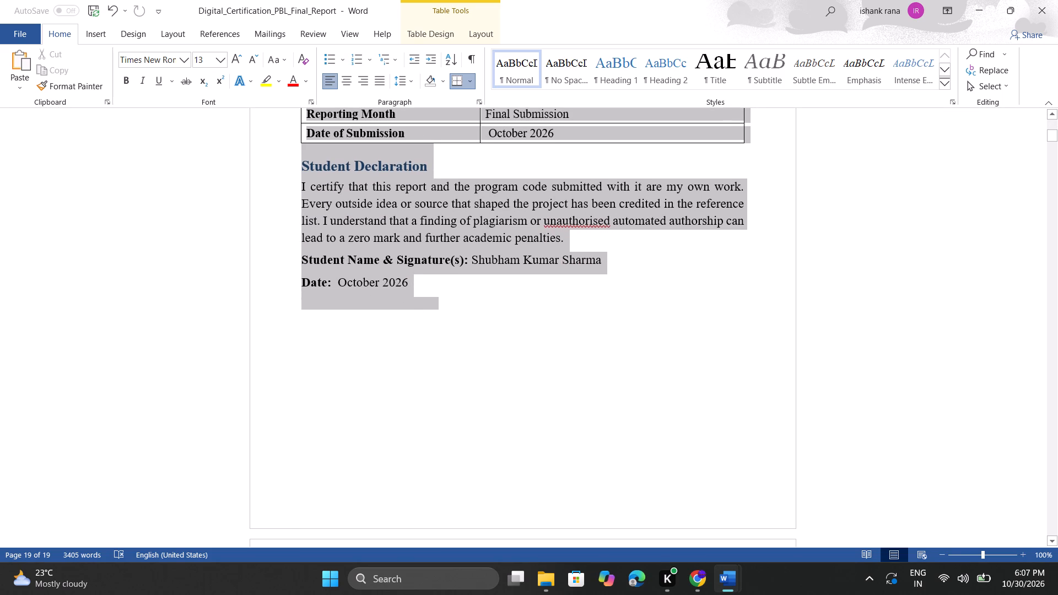
drag(406, 502, 482, 423)
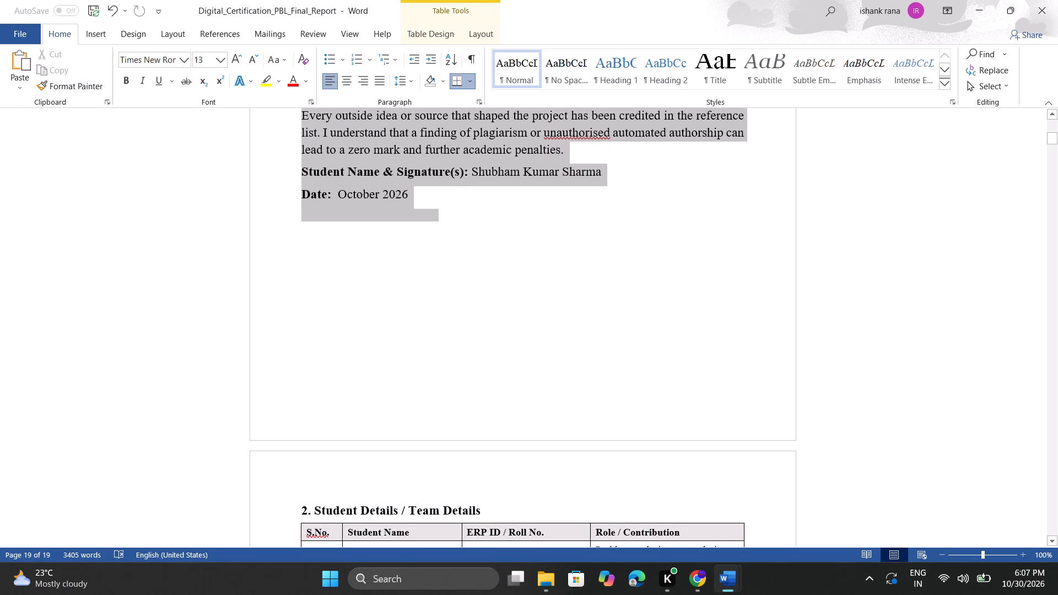
drag(482, 423, 482, 420)
key(ctrl+c)
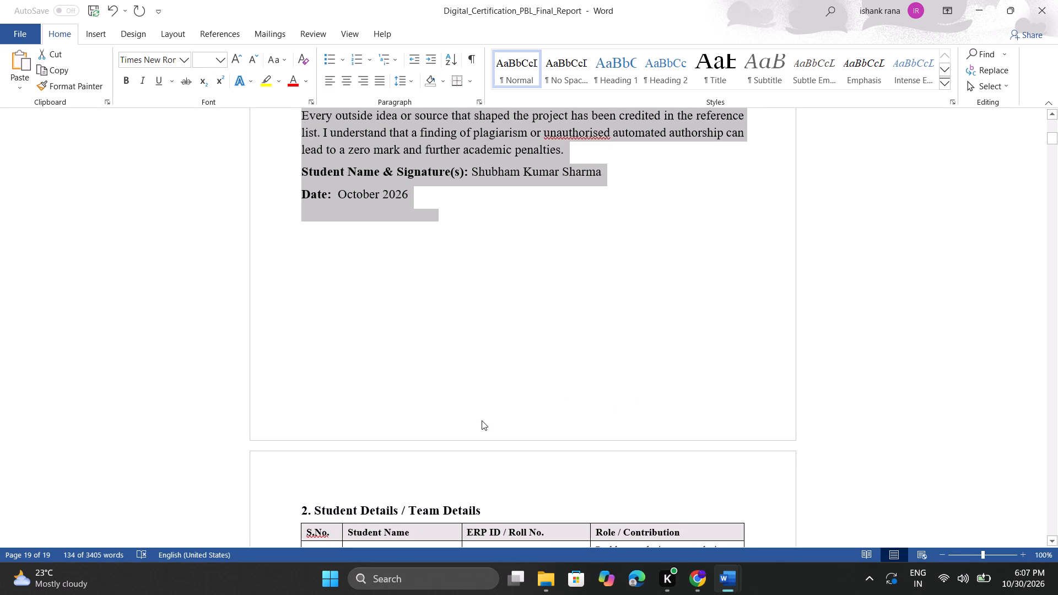
click(474, 231)
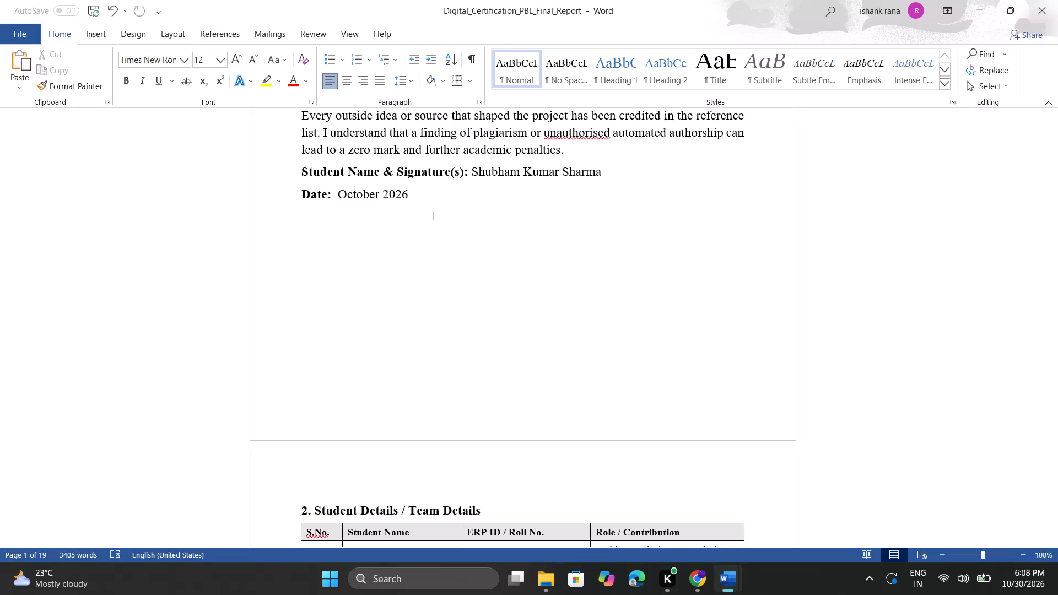
scroll(474, 231, up, 1)
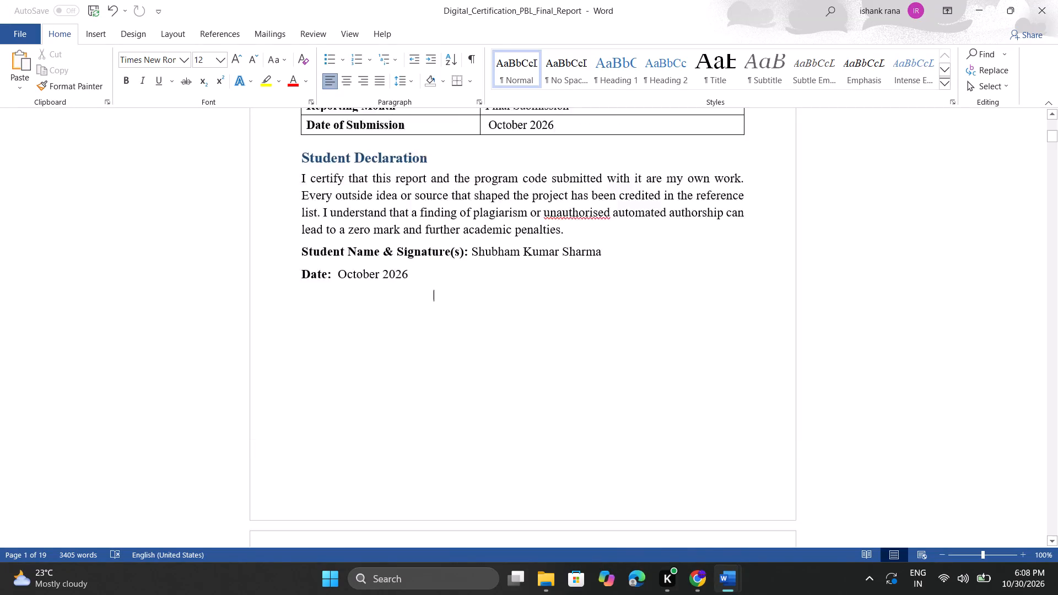
scroll(474, 231, up, 6)
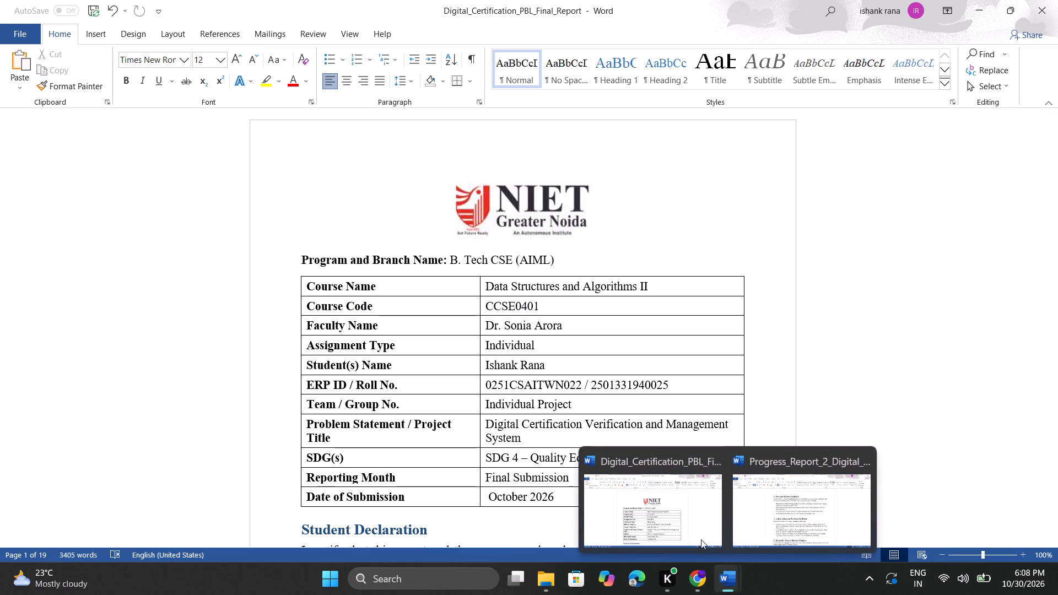
Switch to the progress report and delete its old cover content, from the logo through the student signature line.
click(780, 501)
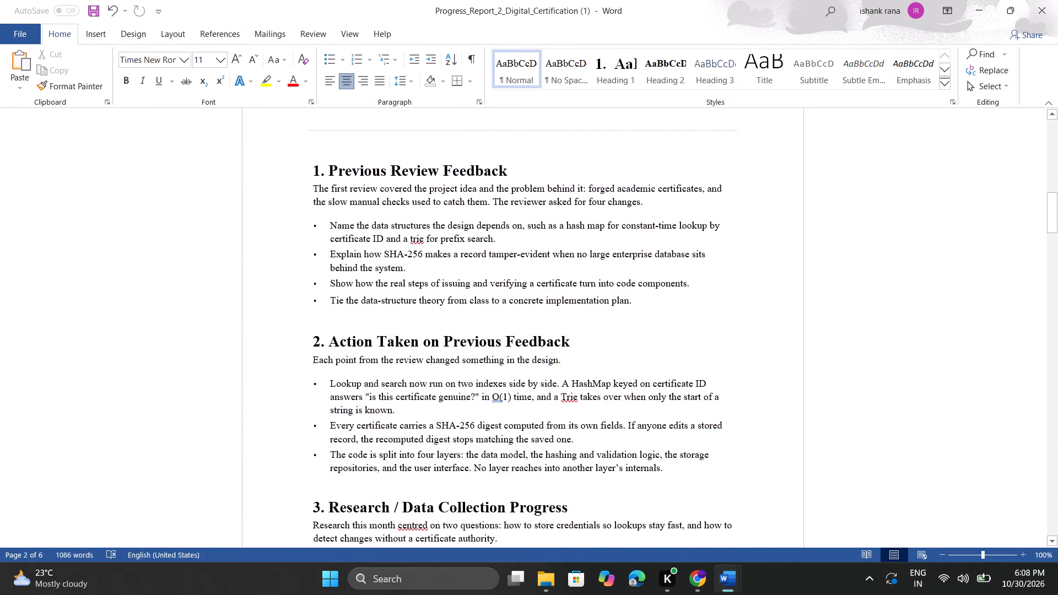
scroll(593, 369, up, 6)
drag(333, 141, 537, 572)
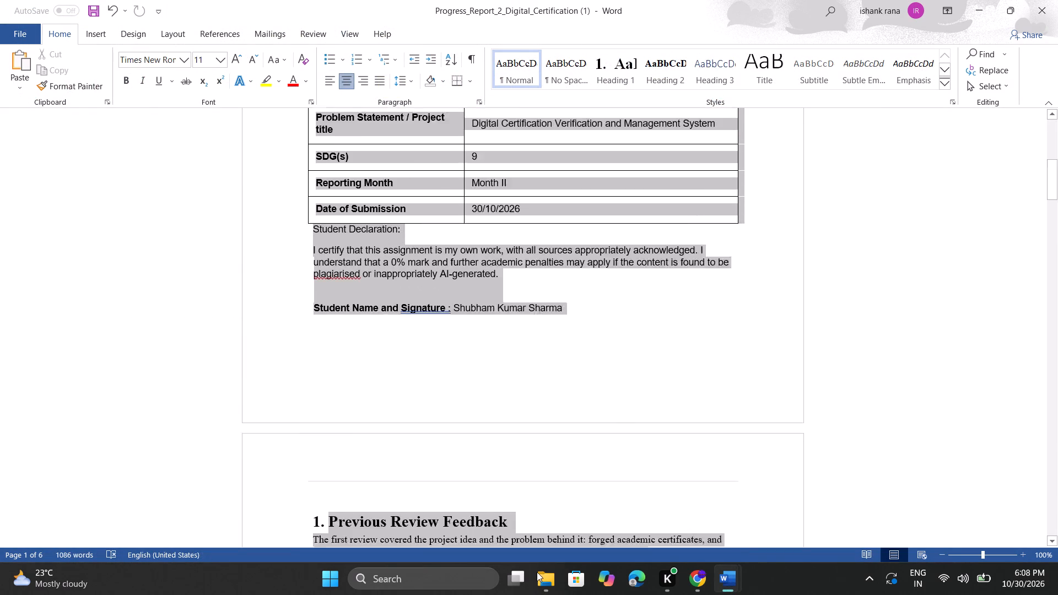
drag(537, 572, 604, 240)
key(BackSpace)
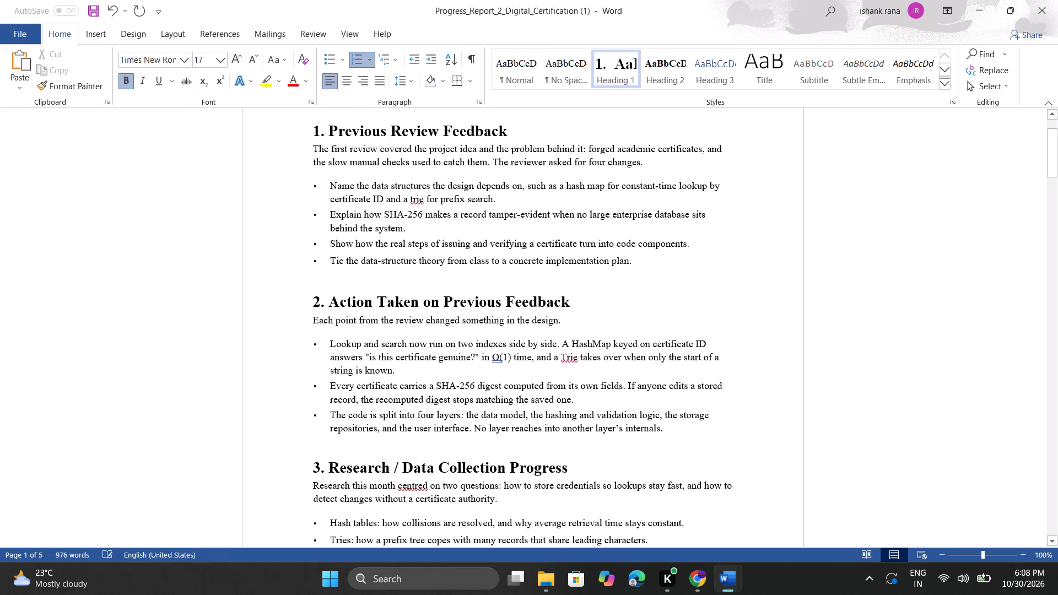
Paste the copied final-report cover page at the start of the progress report, before the Previous Review Feedback section, and check it.
scroll(604, 240, up, 7)
key(ctrl+v)
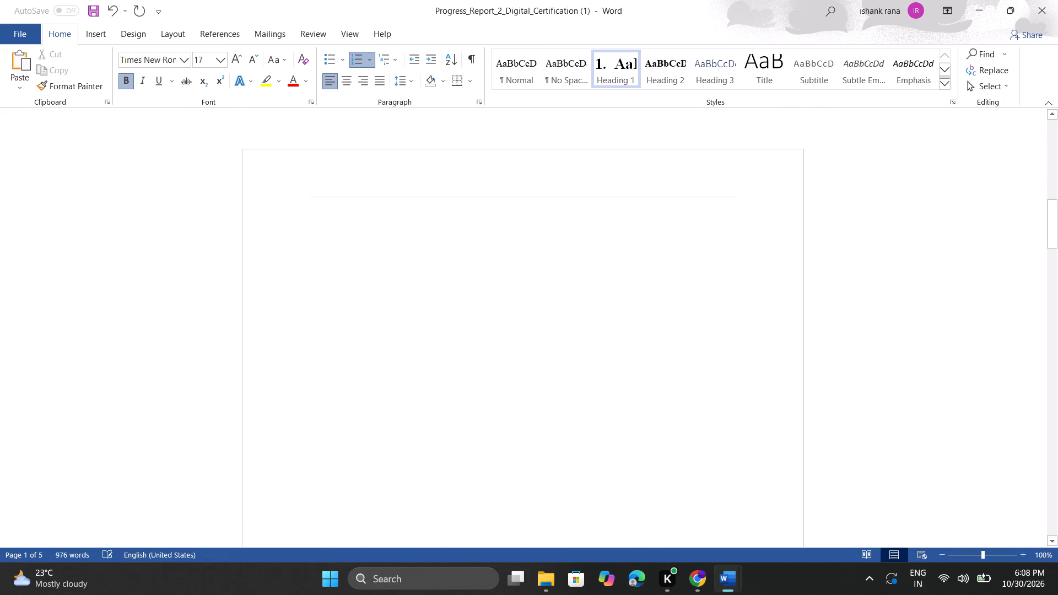
scroll(604, 240, up, 7)
scroll(604, 240, down, 2)
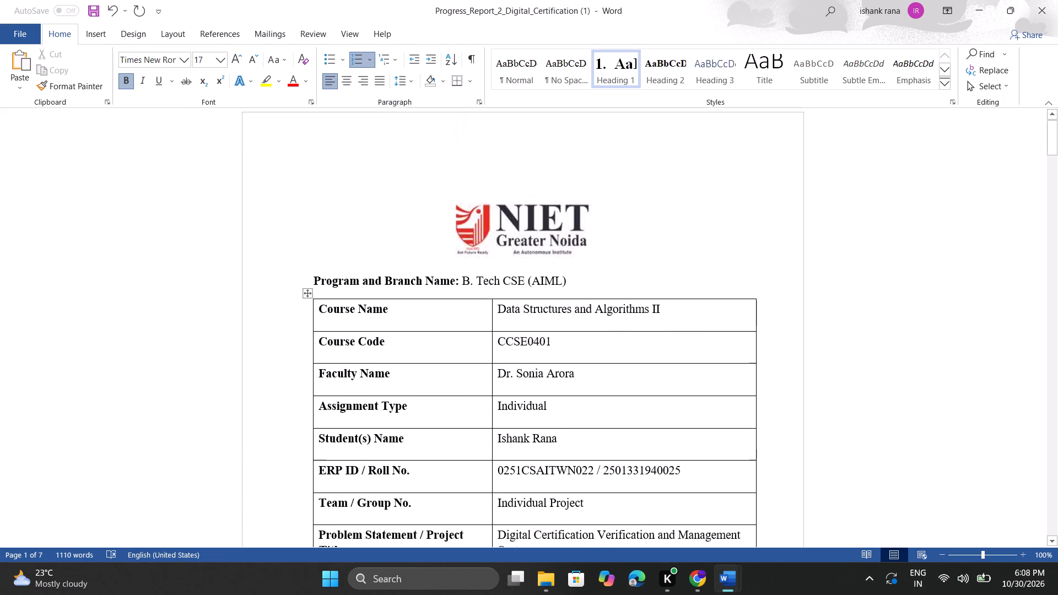
scroll(604, 240, down, 4)
scroll(604, 240, up, 1)
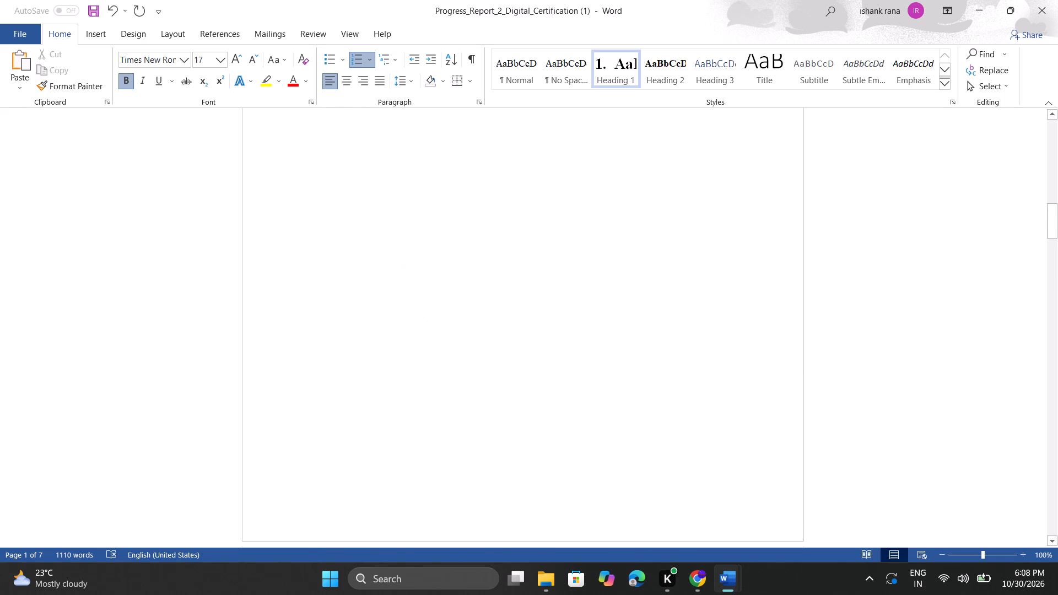
scroll(604, 240, up, 5)
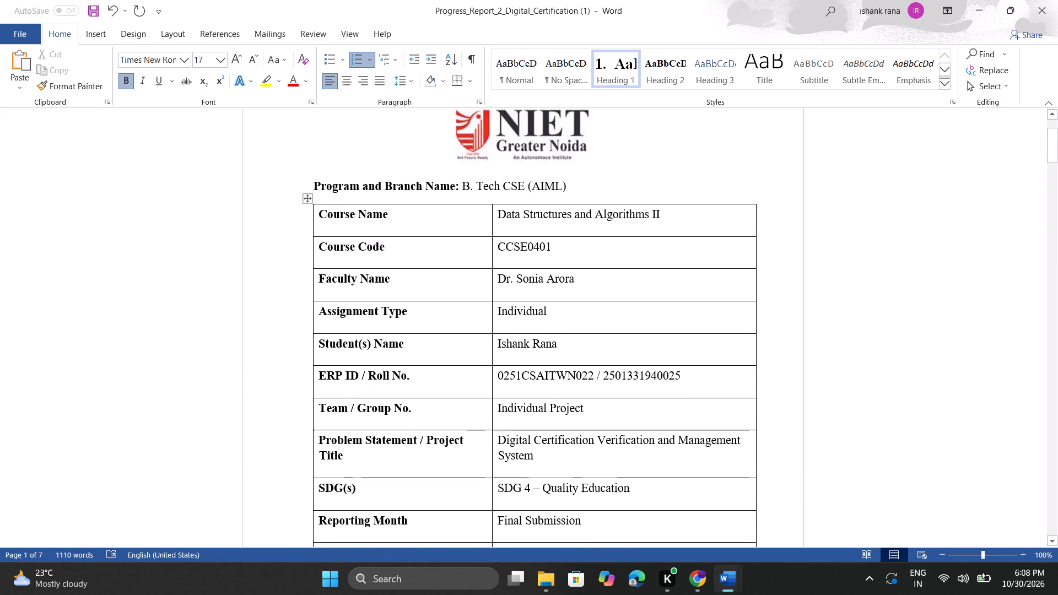
Set the font size of the pasted cover page, from the NIET logo through the declaration's date line, to 12.
scroll(604, 240, up, 1)
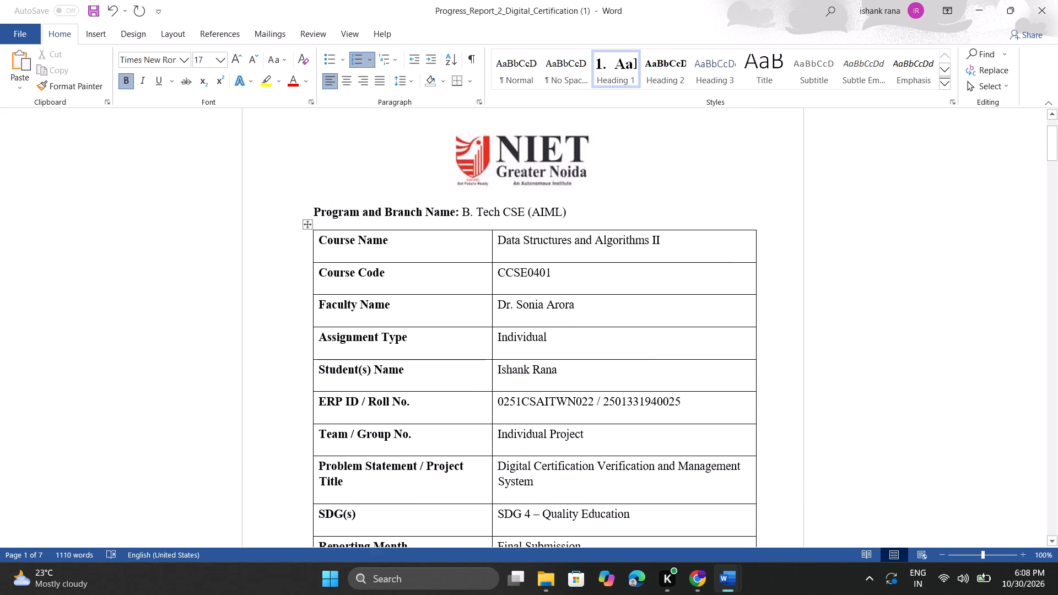
scroll(604, 240, down, 1)
scroll(604, 240, up, 1)
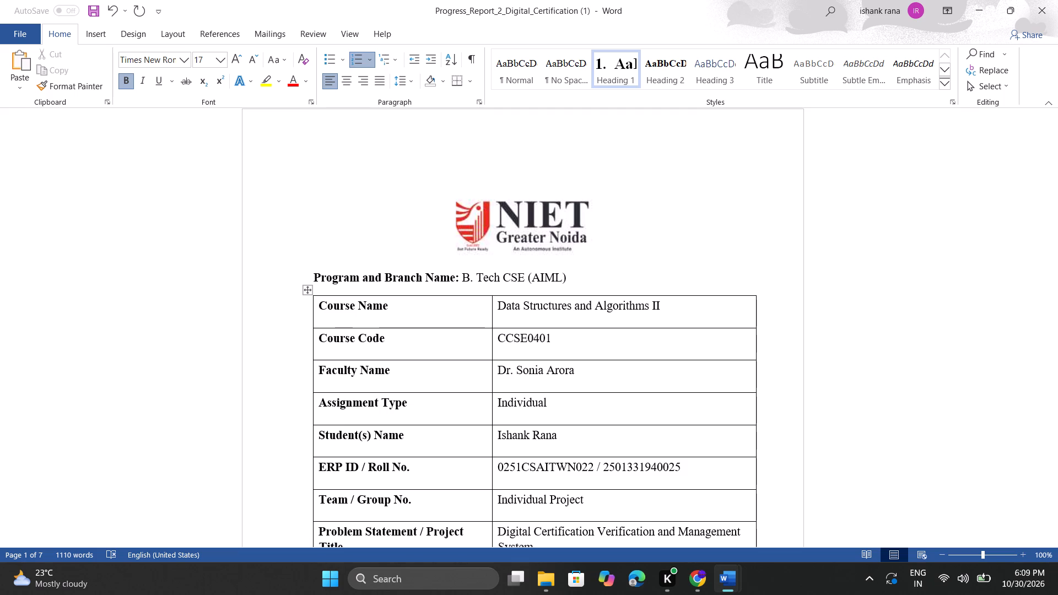
drag(428, 164, 508, 567)
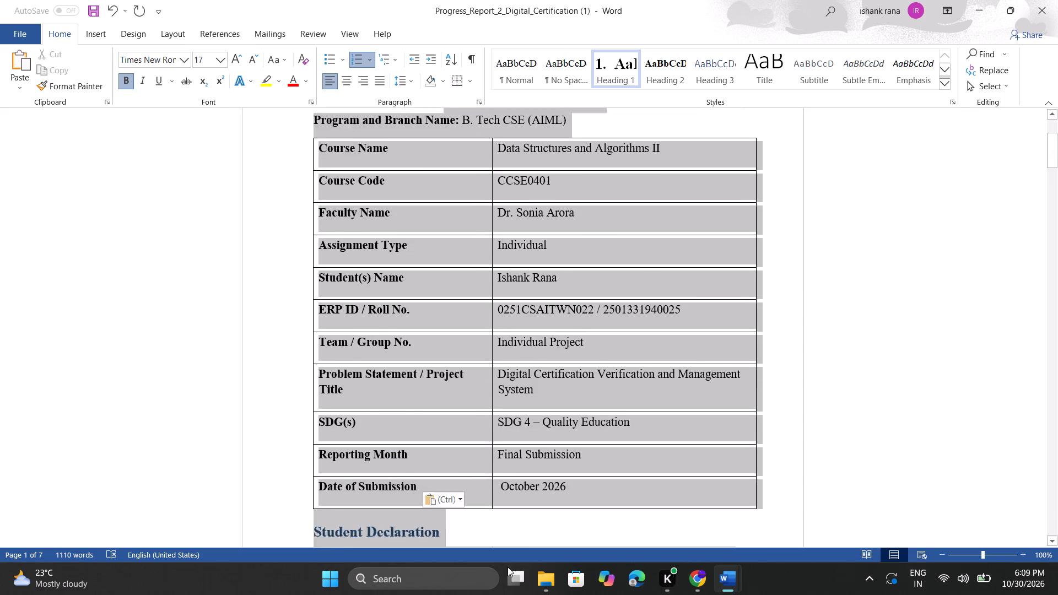
drag(508, 567, 516, 412)
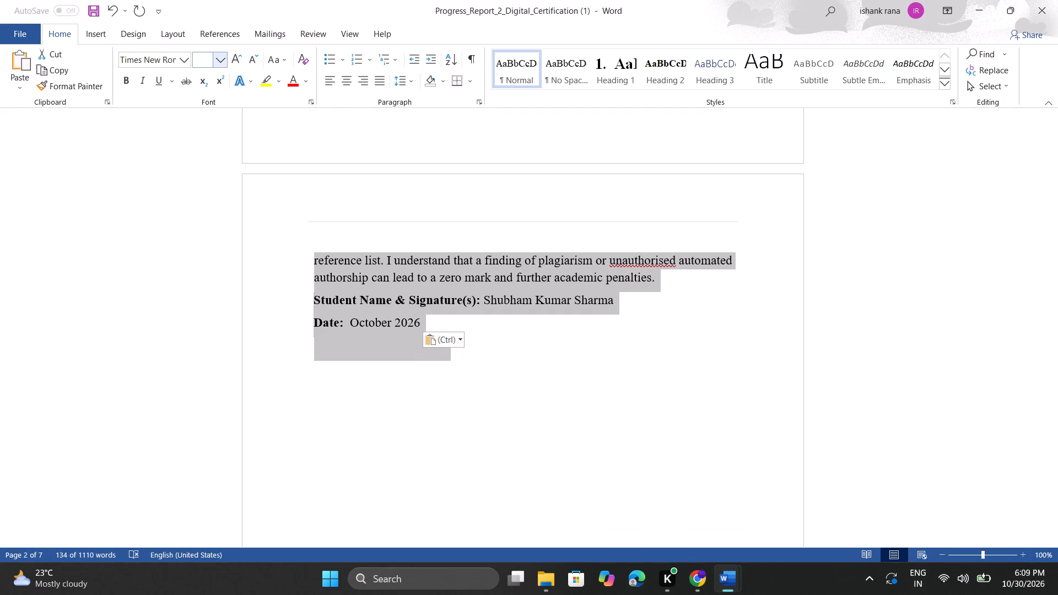
click(220, 61)
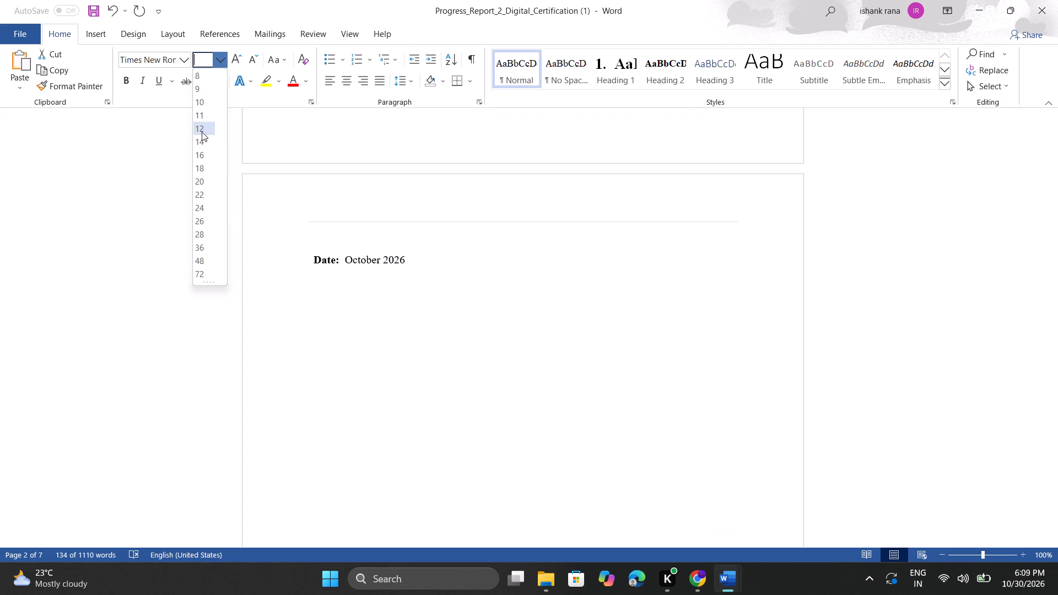
click(200, 127)
scroll(451, 250, up, 1)
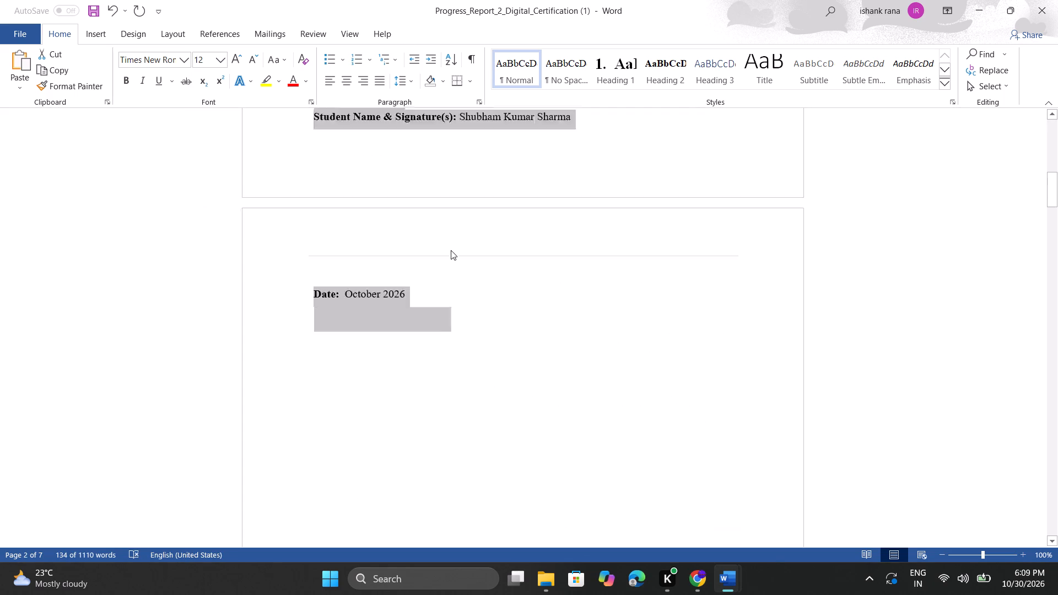
scroll(451, 250, up, 2)
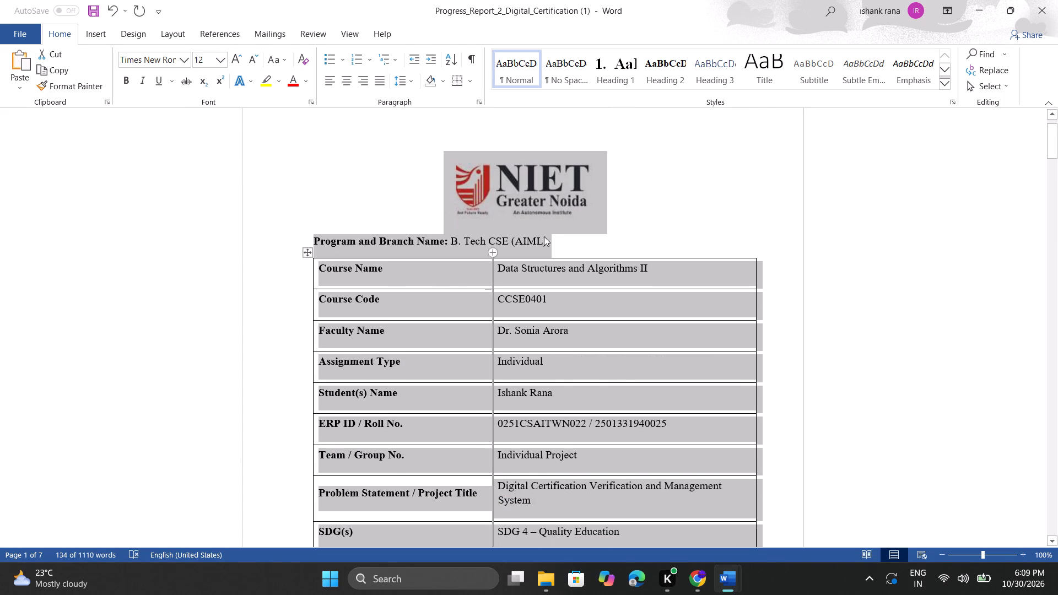
scroll(525, 288, down, 5)
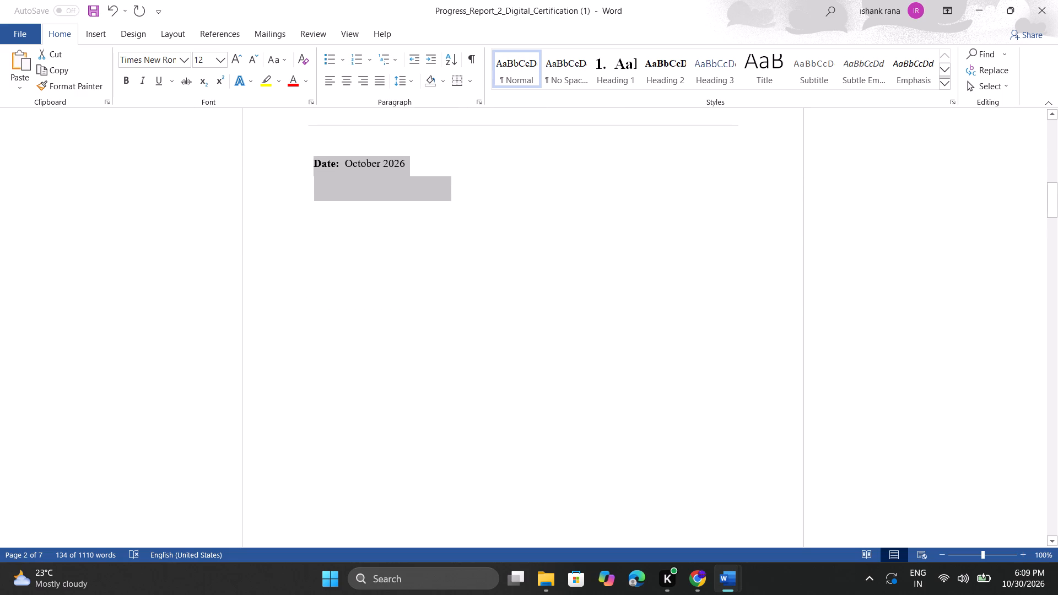
scroll(525, 288, up, 2)
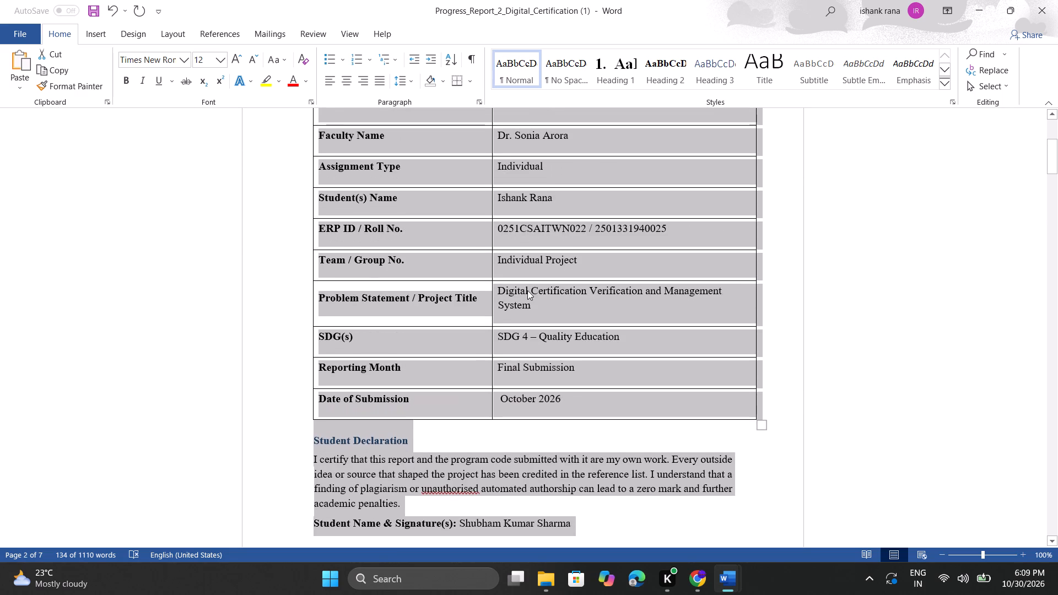
scroll(527, 290, up, 1)
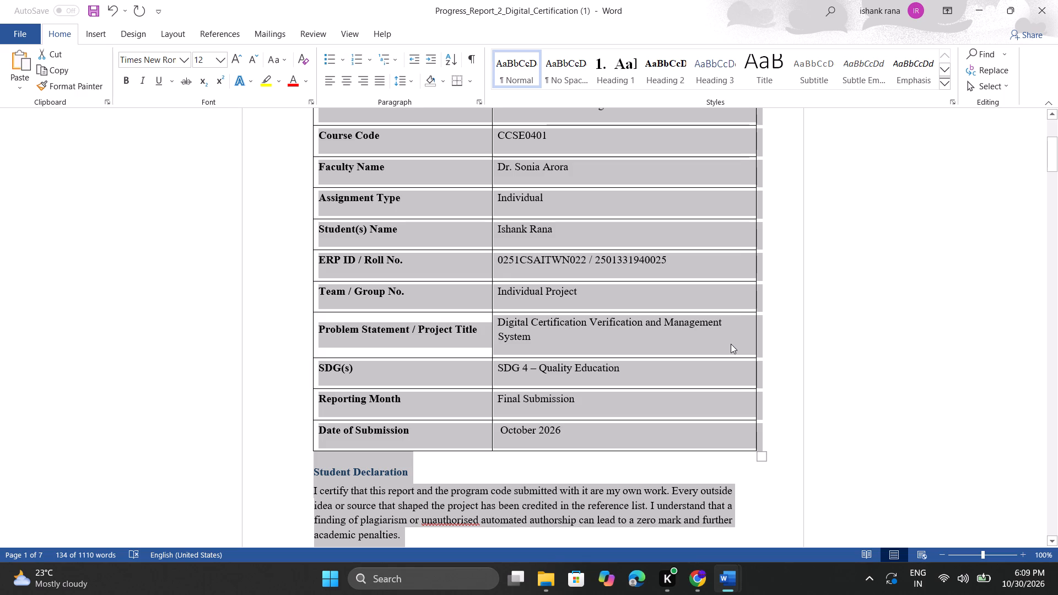
click(798, 303)
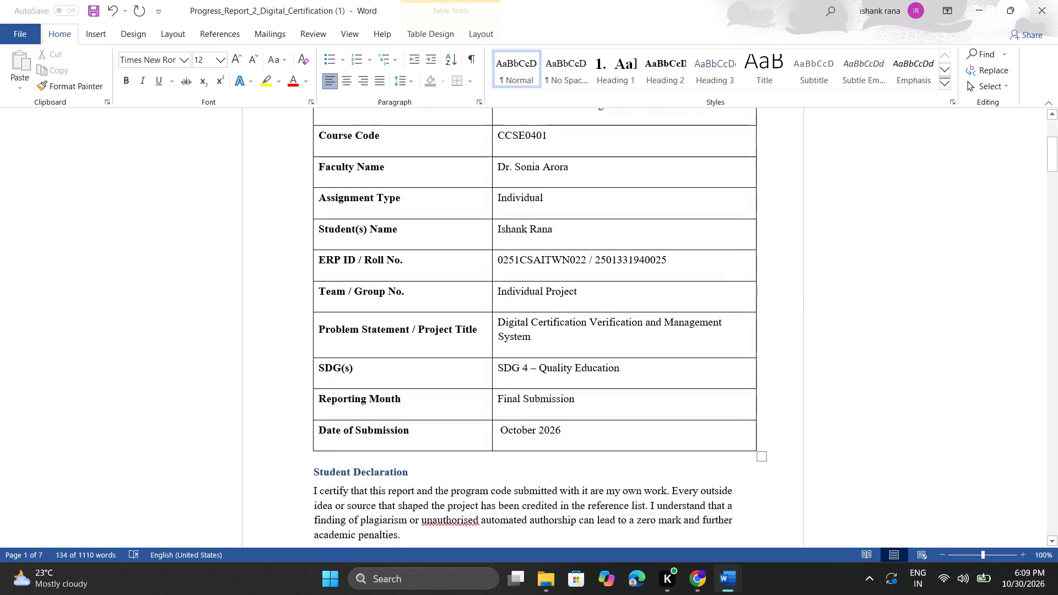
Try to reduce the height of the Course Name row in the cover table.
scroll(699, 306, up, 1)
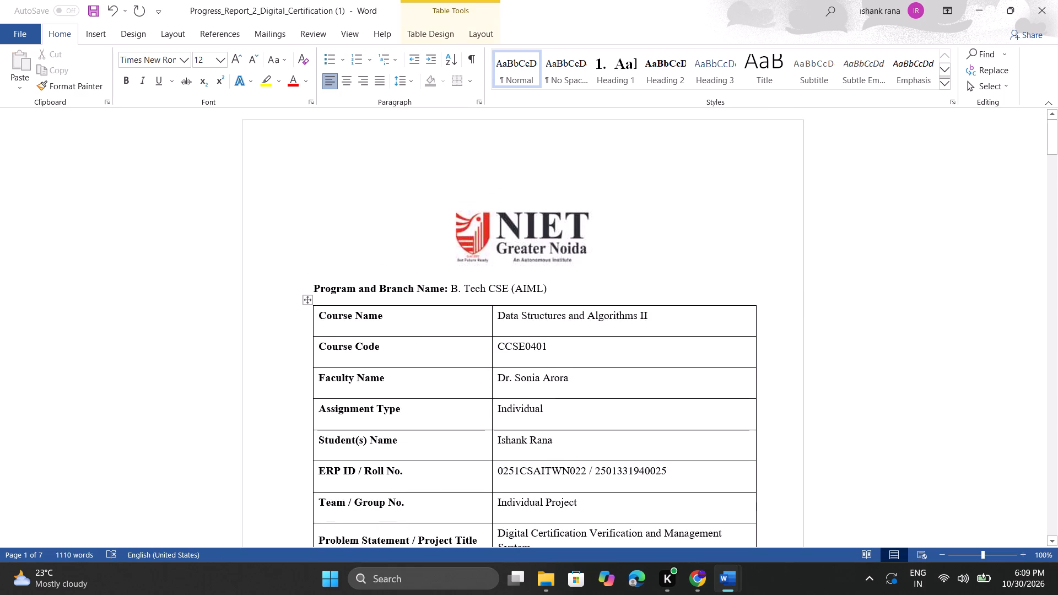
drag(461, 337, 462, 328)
Set the font size of the whole cover table to 12 and check where the cover page breaks.
click(307, 301)
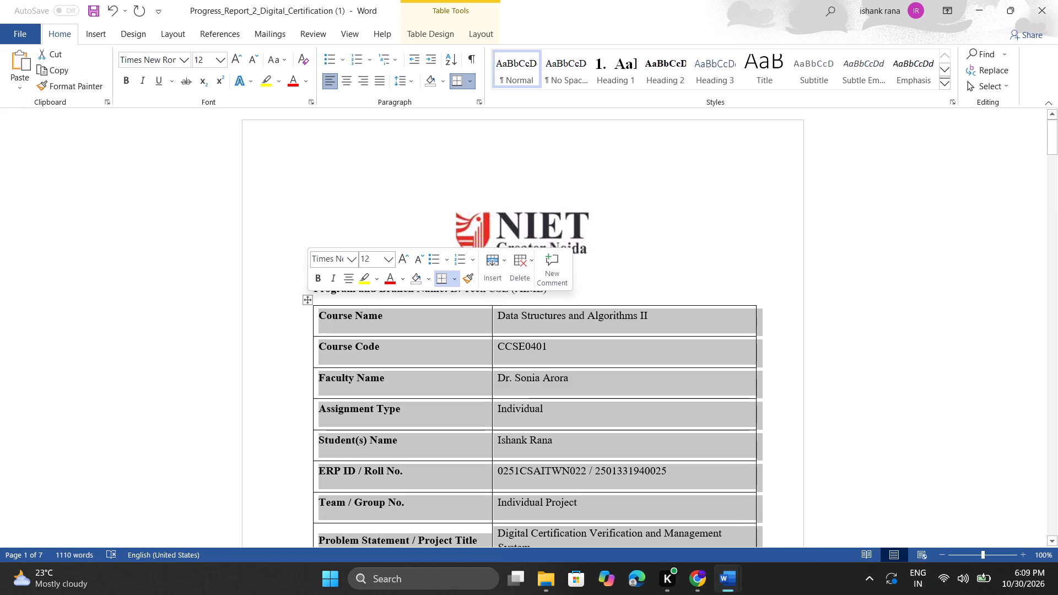
click(389, 260)
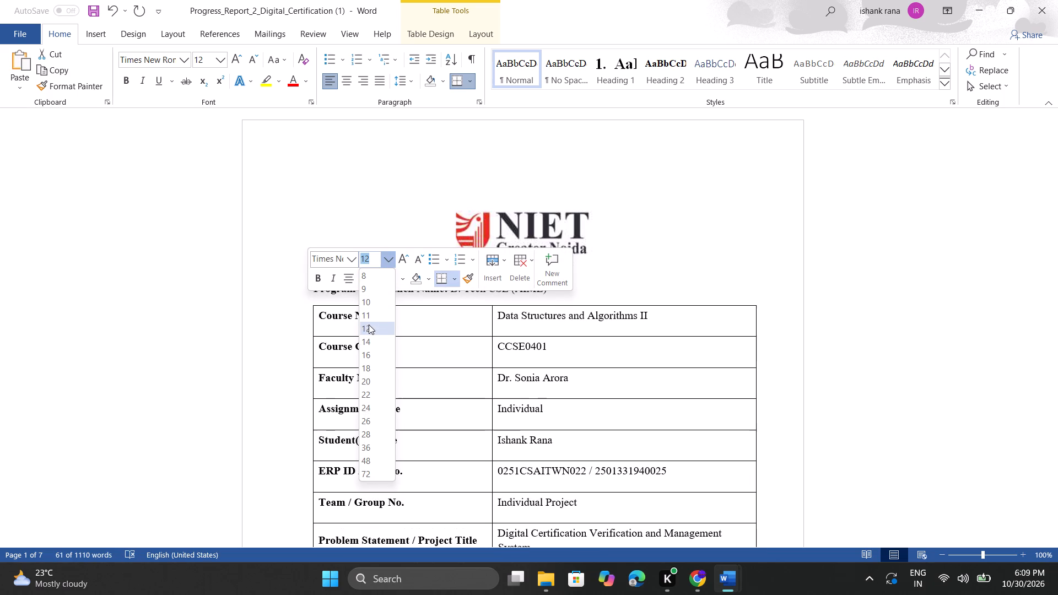
click(369, 329)
scroll(435, 374, down, 1)
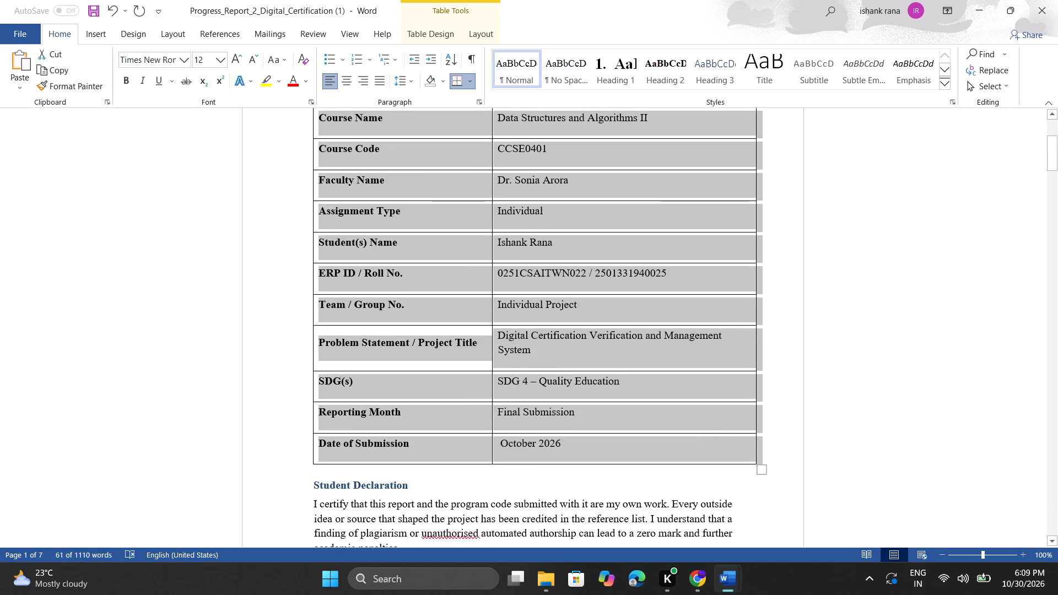
scroll(435, 374, down, 2)
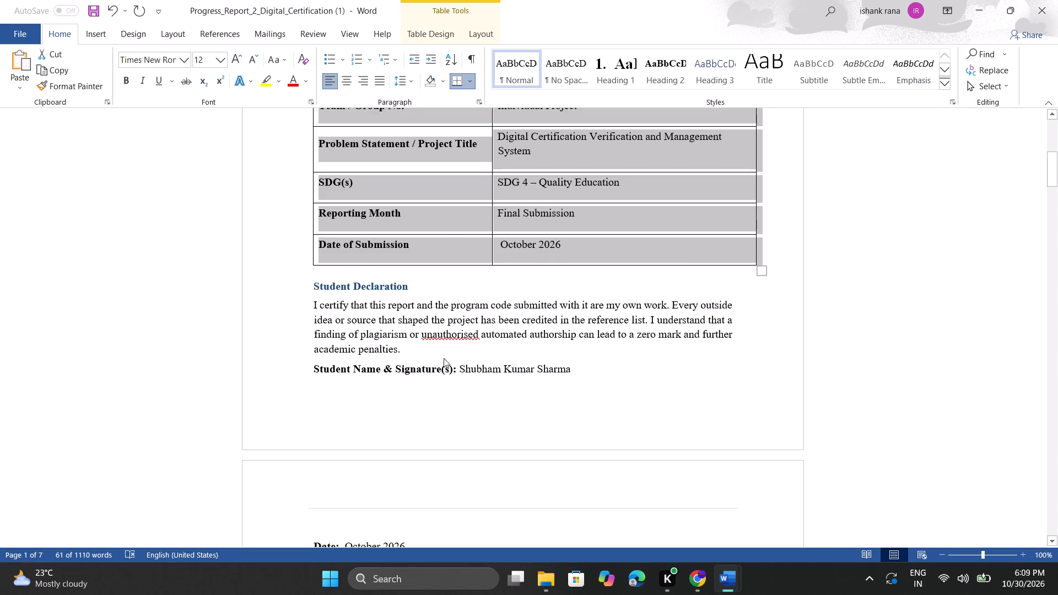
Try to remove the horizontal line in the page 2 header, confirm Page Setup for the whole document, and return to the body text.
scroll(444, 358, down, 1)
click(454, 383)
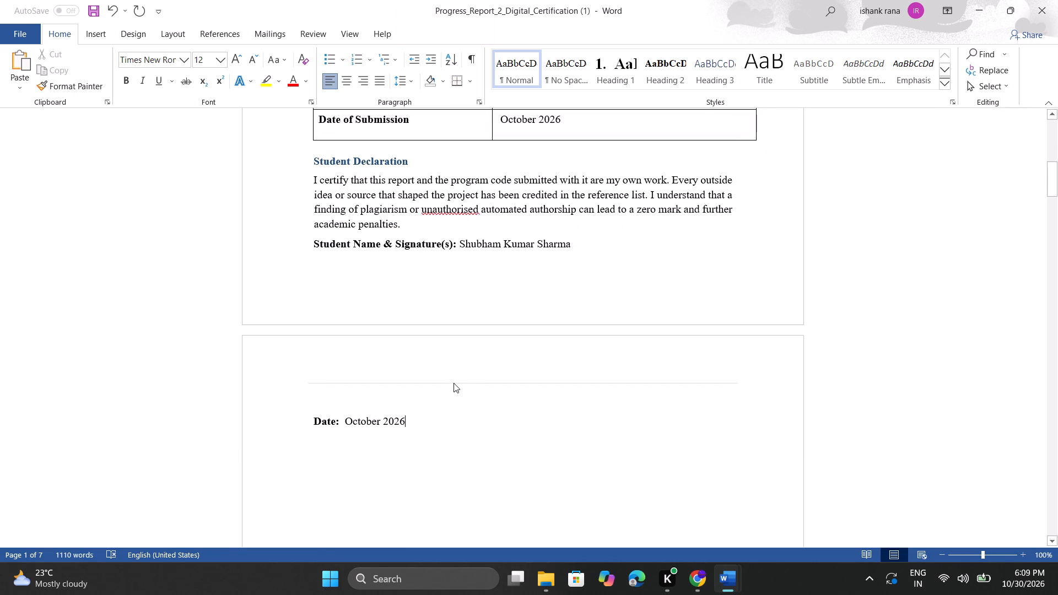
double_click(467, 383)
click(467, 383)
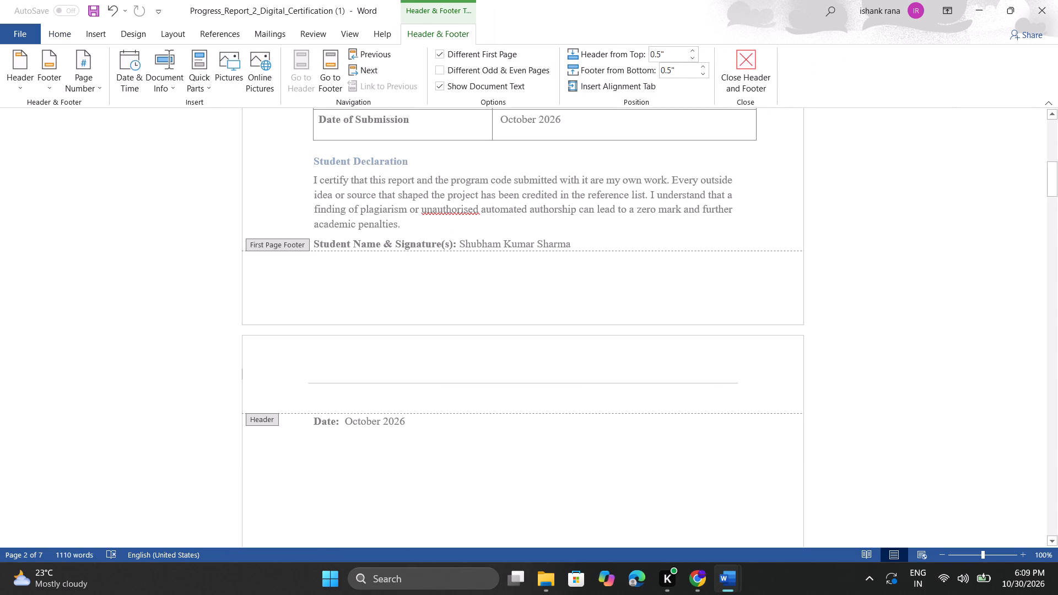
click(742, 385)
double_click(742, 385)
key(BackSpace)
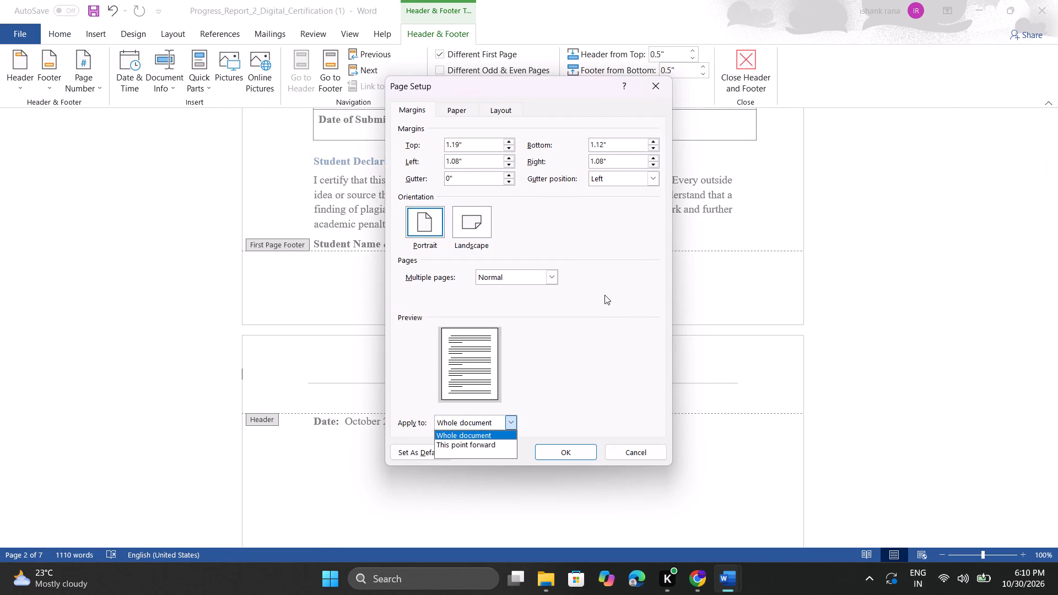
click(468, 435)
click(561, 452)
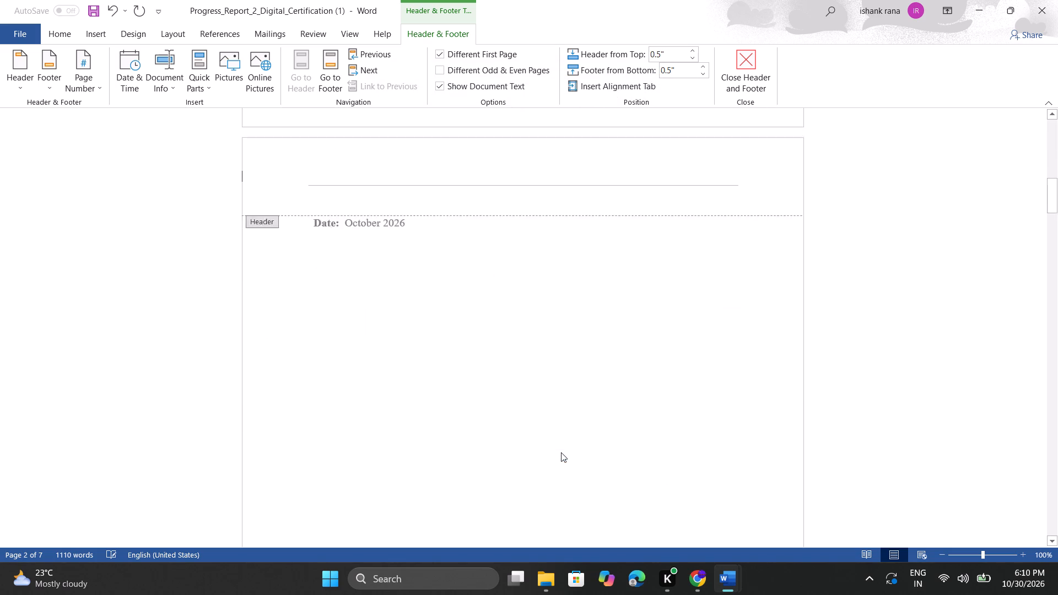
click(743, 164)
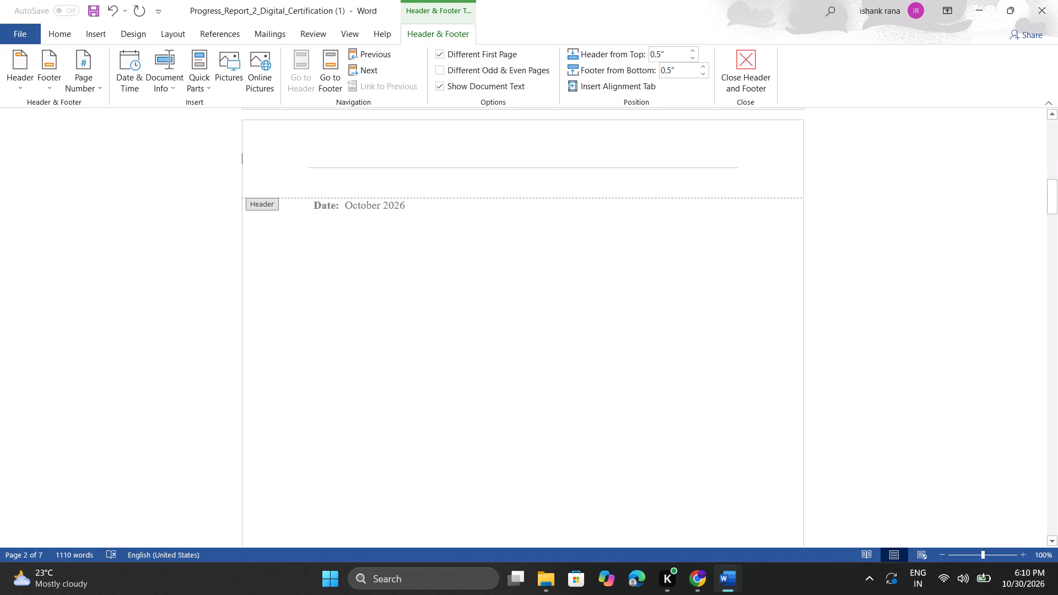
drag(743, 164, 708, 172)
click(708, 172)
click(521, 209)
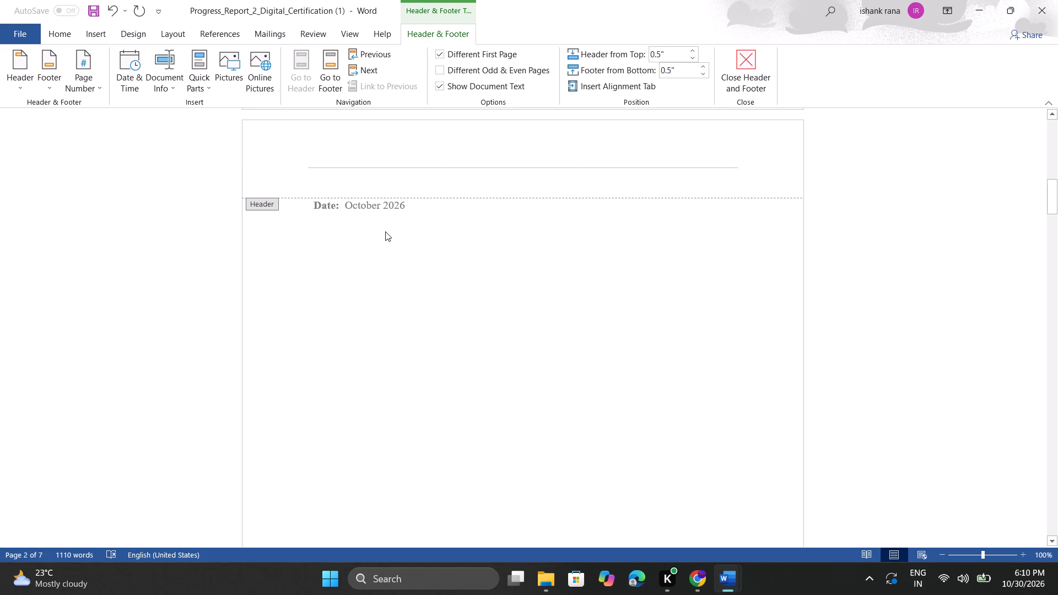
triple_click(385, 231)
Replace the name on the Student Name & Signature(s) line with the name of the student in the cover table.
scroll(385, 231, up, 1)
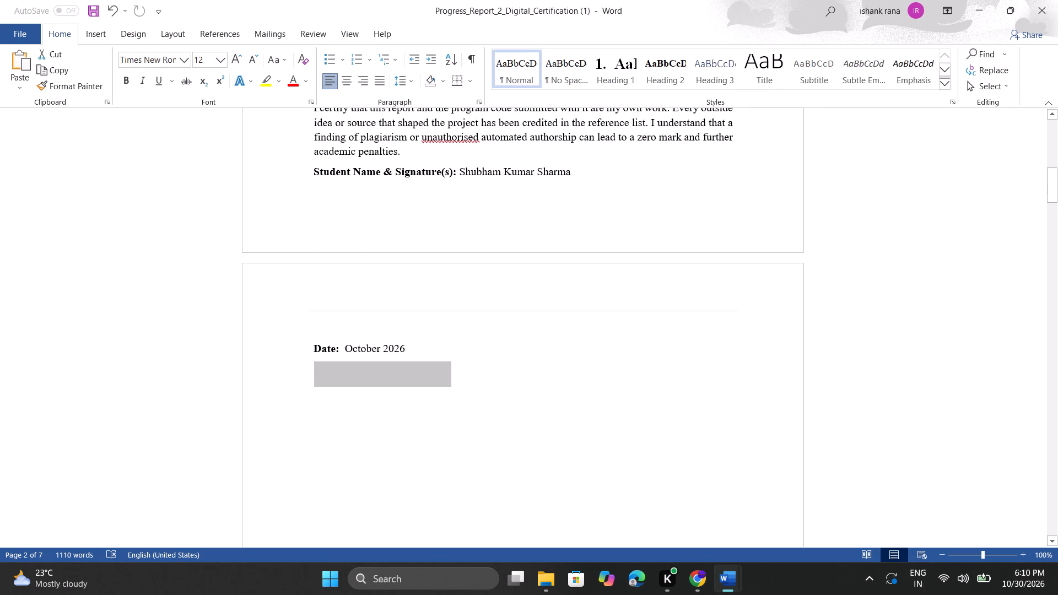
drag(577, 172, 487, 177)
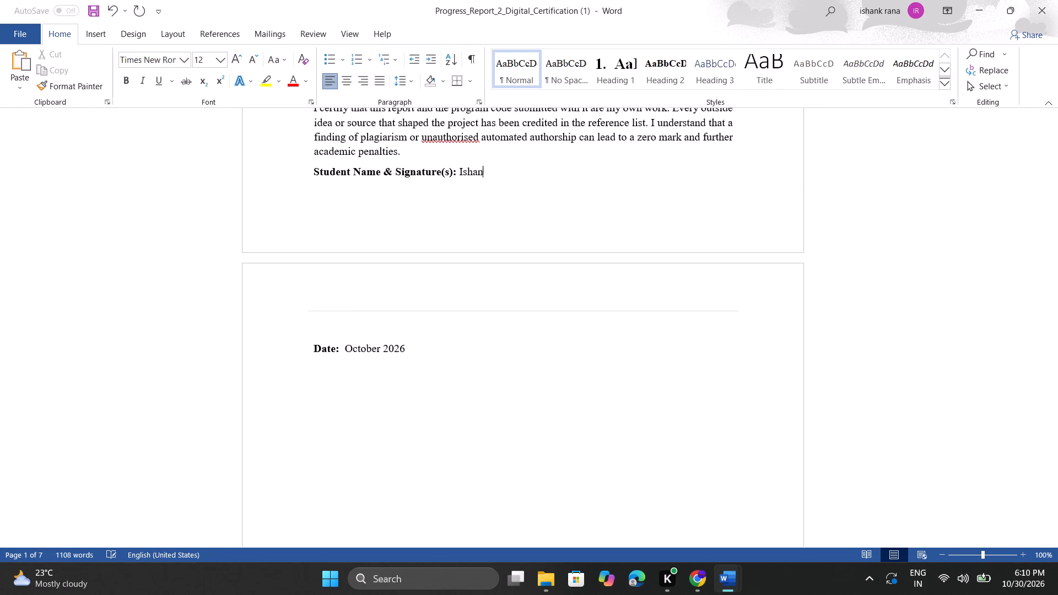
text(na)
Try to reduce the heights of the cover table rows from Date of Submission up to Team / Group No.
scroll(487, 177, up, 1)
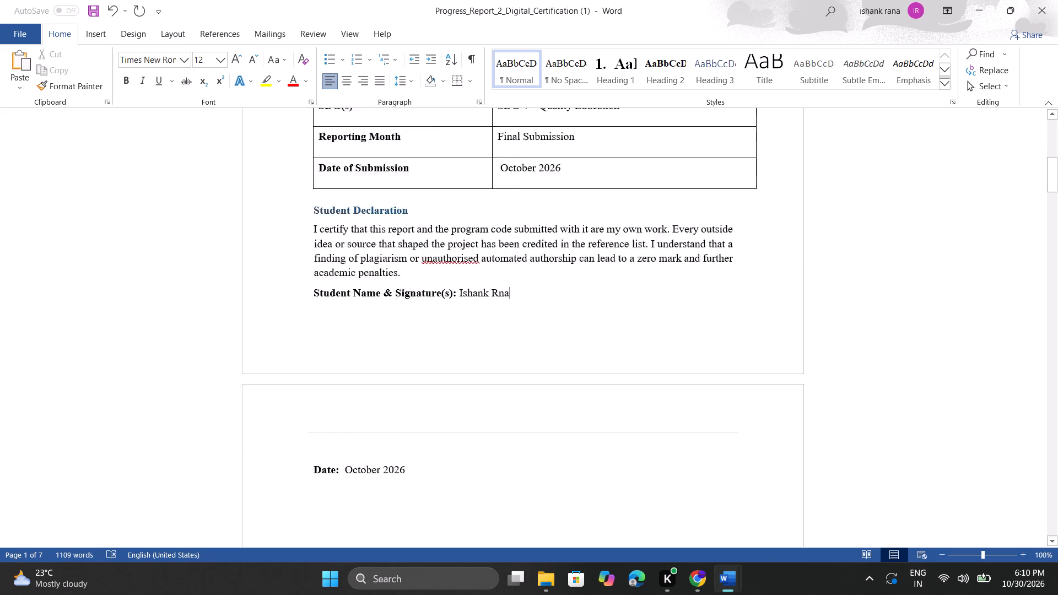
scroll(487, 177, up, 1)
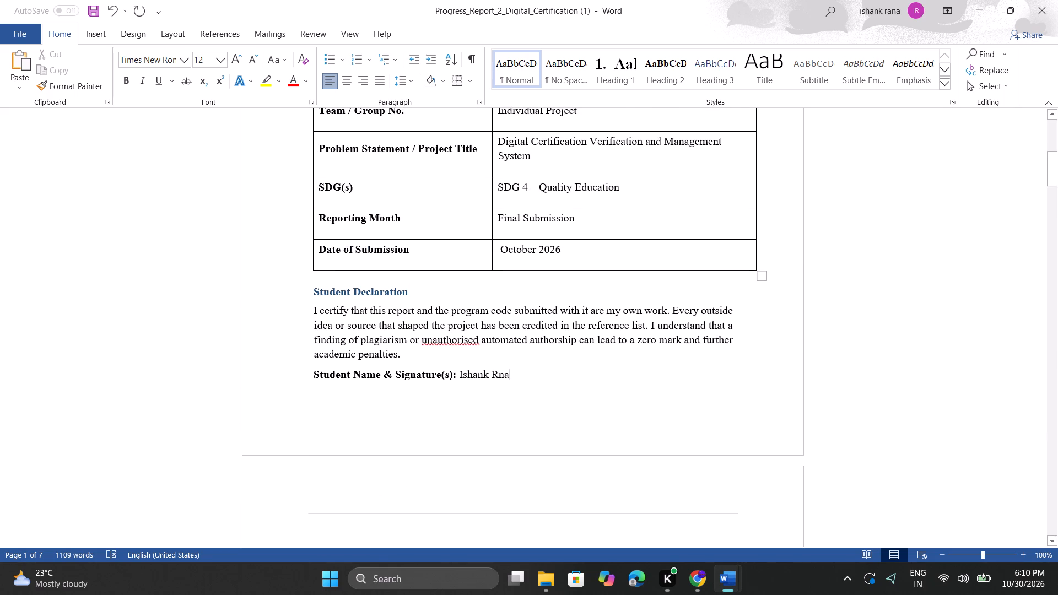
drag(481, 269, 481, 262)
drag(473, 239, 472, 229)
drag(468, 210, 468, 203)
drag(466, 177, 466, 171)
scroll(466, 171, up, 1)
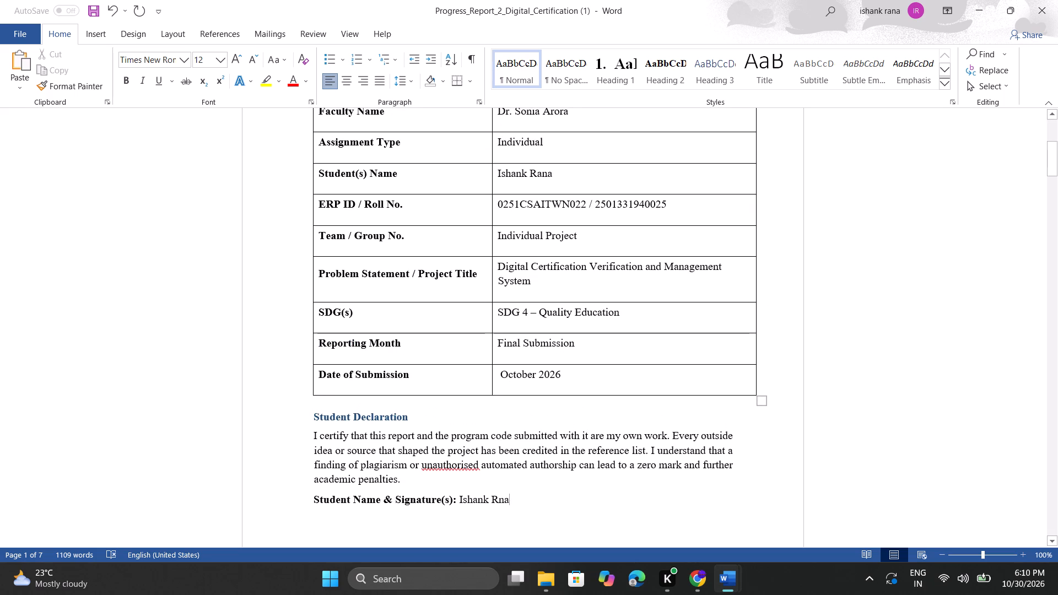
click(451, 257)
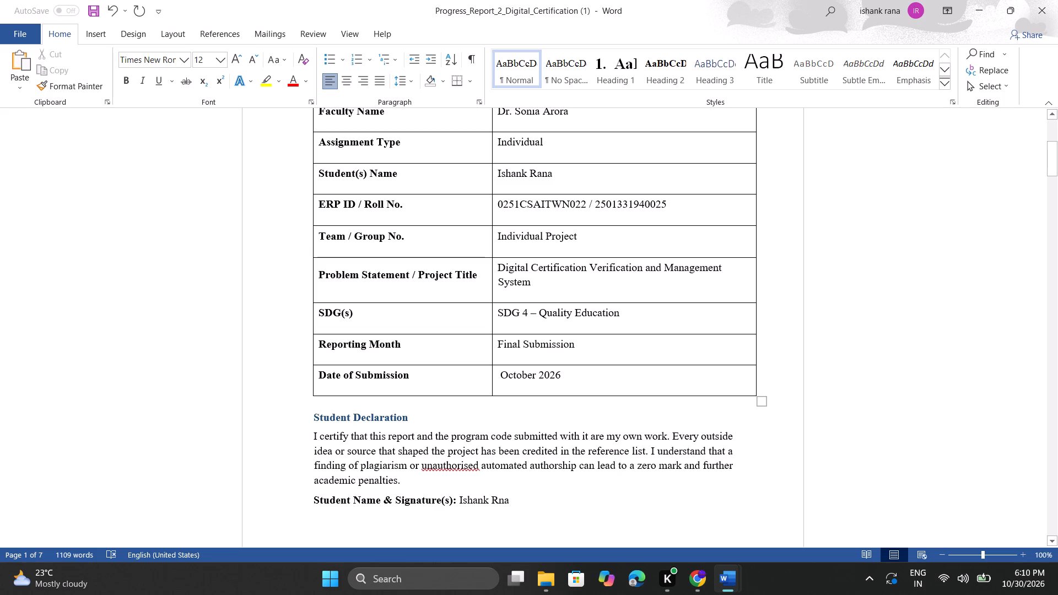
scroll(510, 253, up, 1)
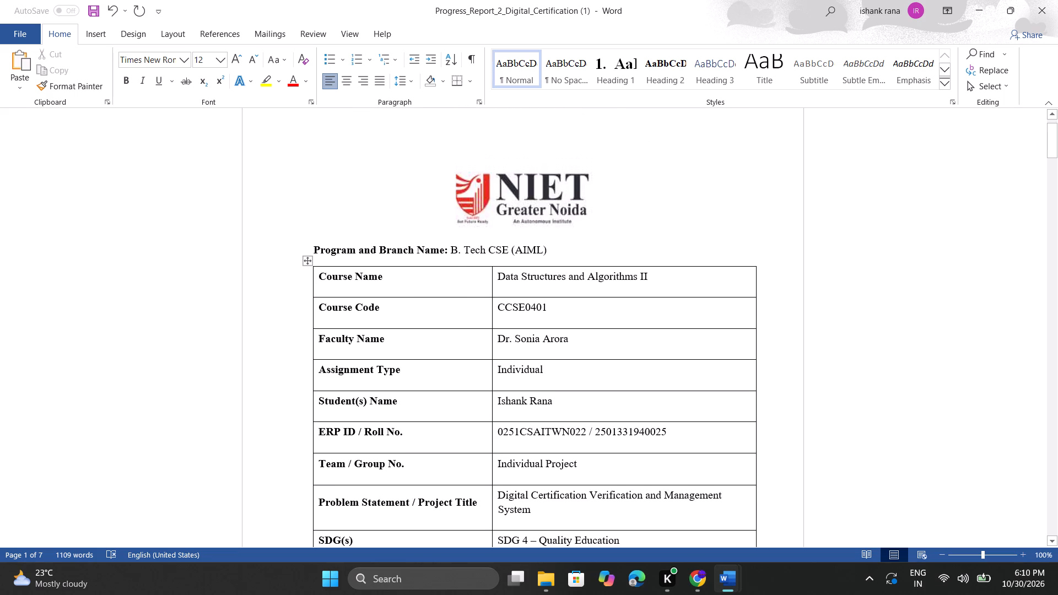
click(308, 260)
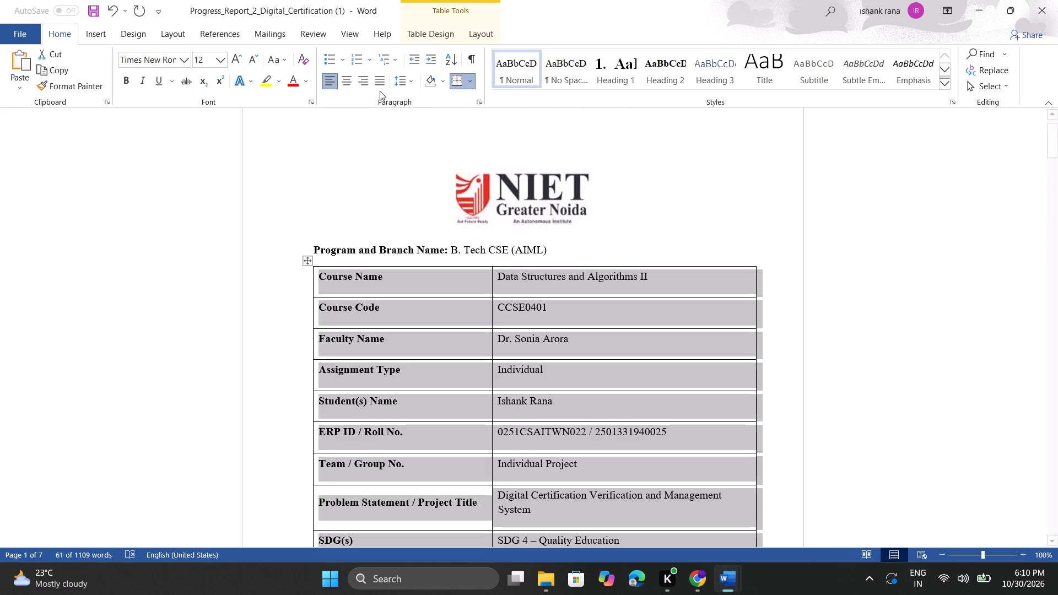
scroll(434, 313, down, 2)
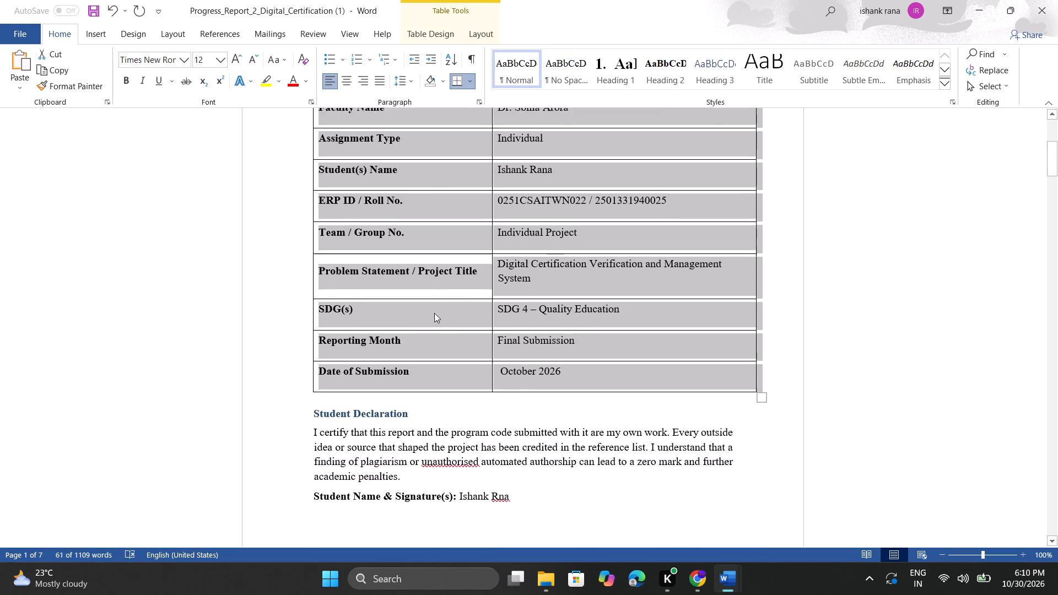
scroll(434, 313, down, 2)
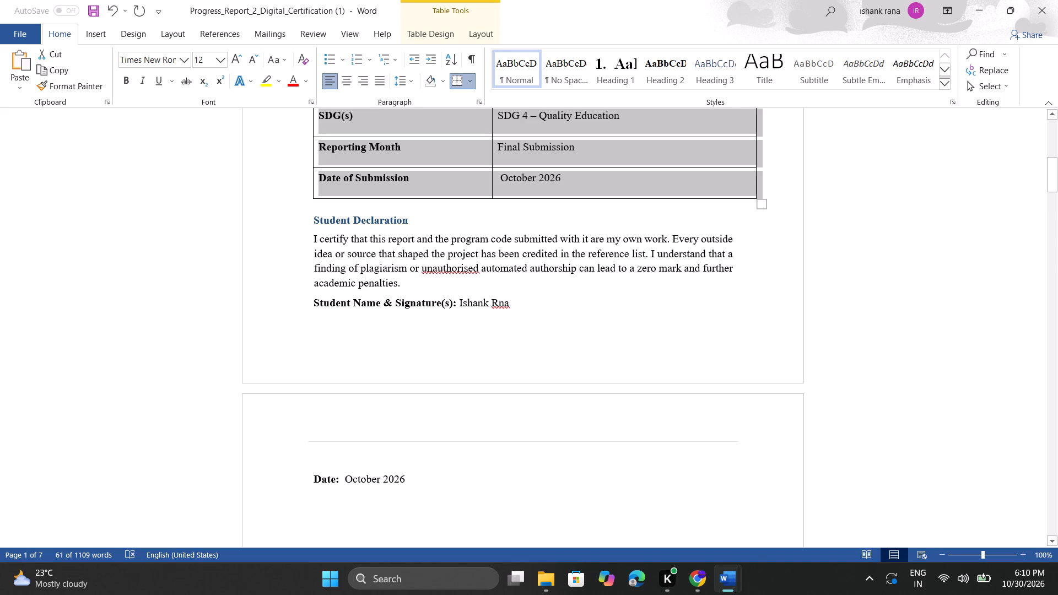
Correct the misspelled surname on the Student Name & Signature(s) line to match the cover table.
click(510, 305)
key(Left)
key(Left)
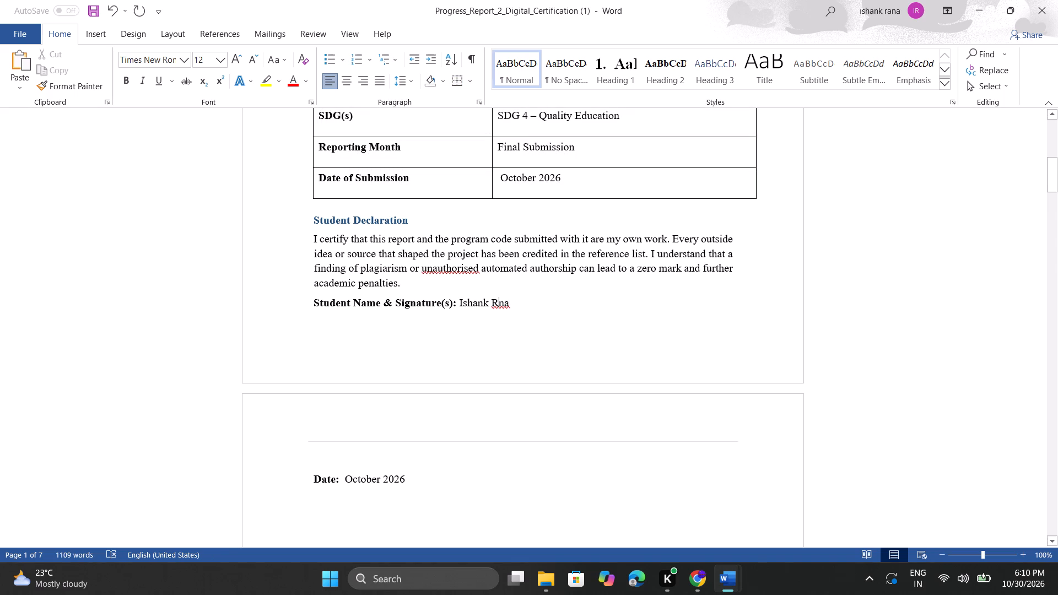
key(a)
Reduce the height of the NIET logo picture enough to fit the Date line on the cover page.
scroll(498, 297, up, 3)
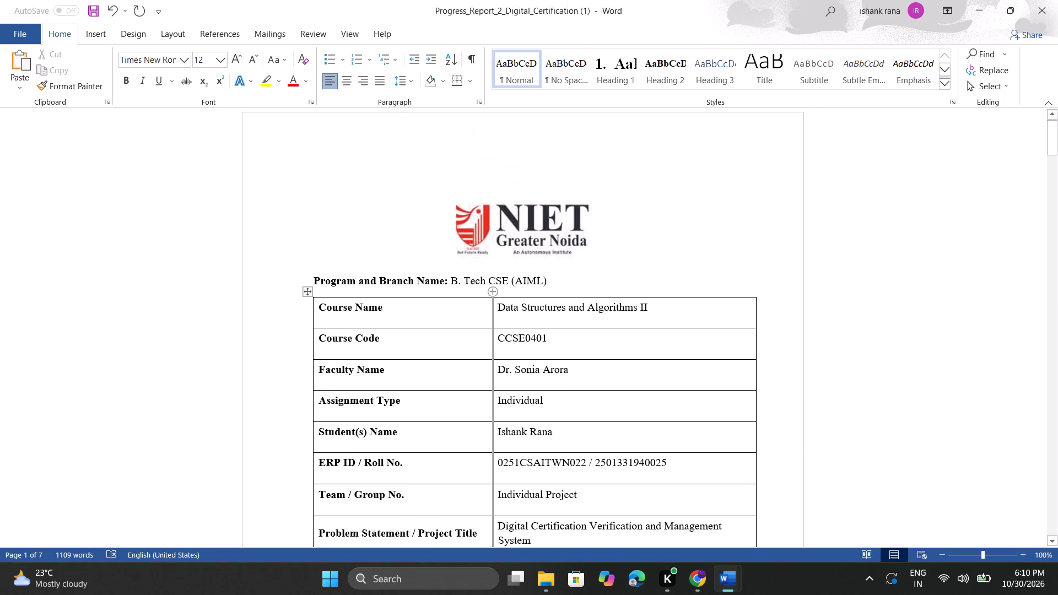
click(543, 224)
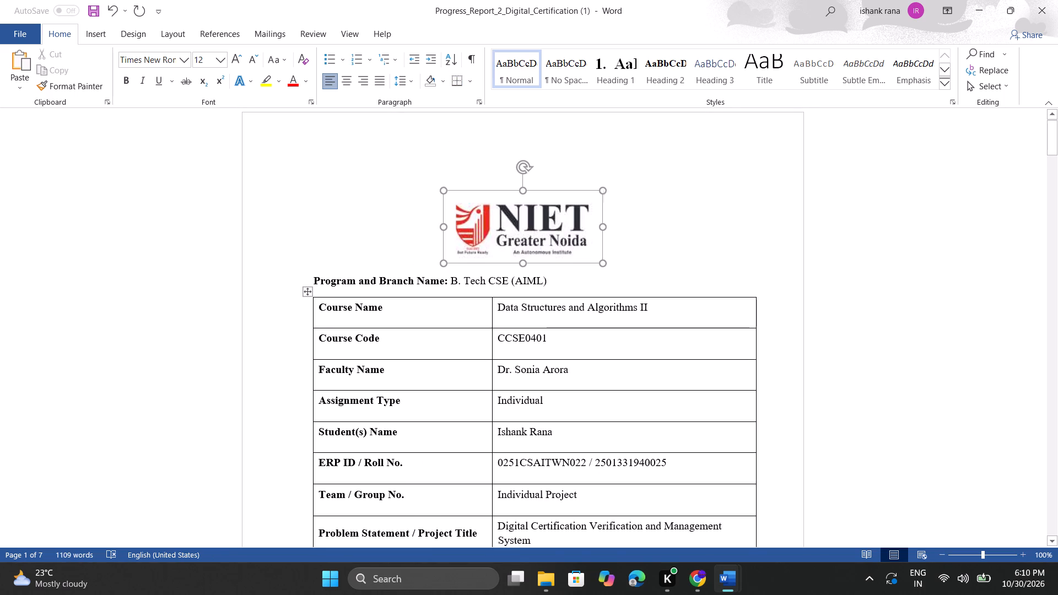
drag(502, 190, 500, 150)
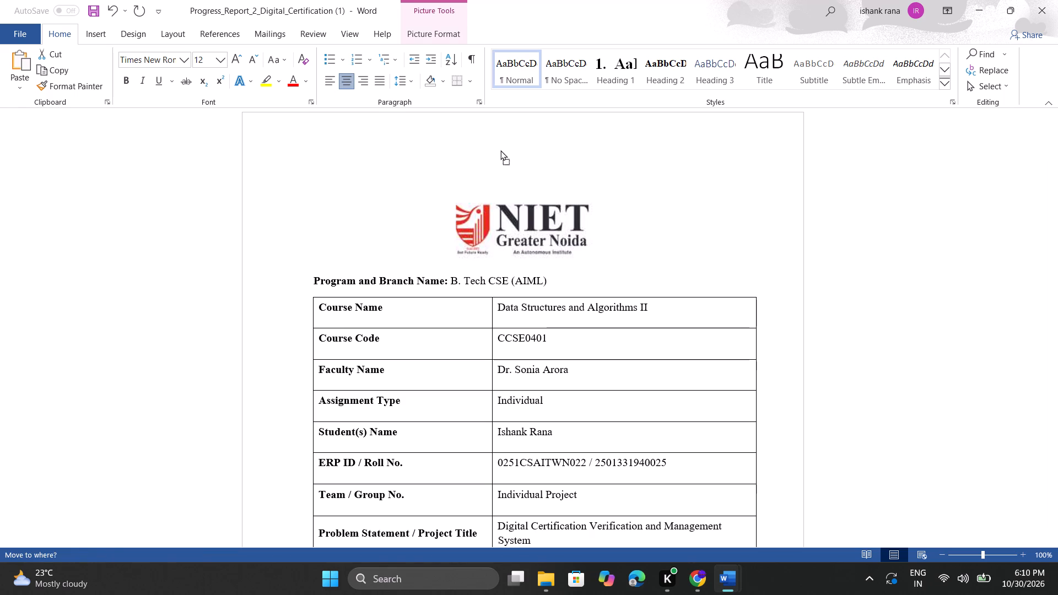
drag(500, 150, 500, 153)
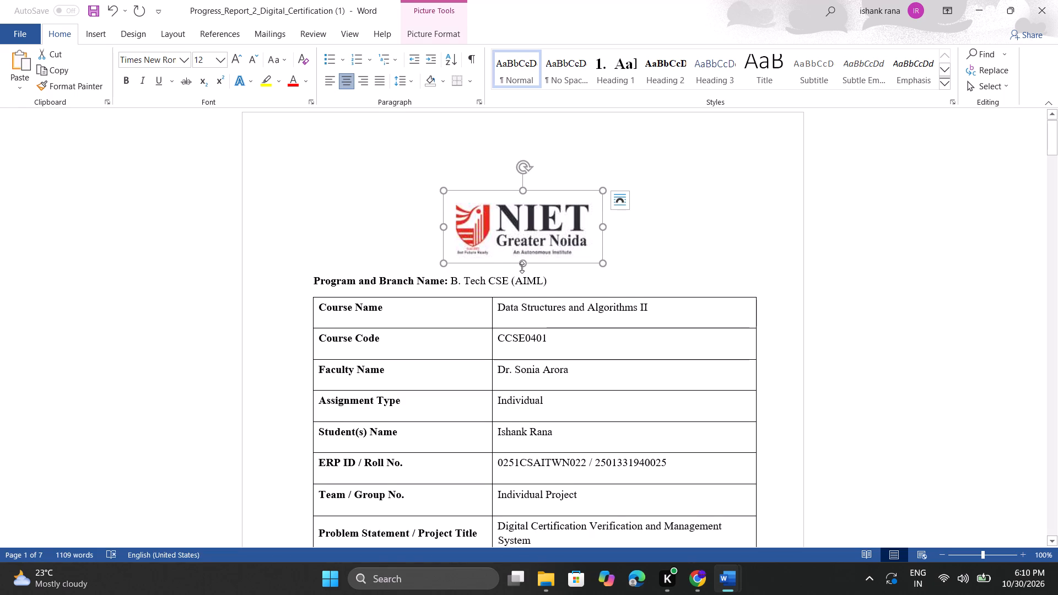
drag(522, 267, 522, 242)
scroll(459, 351, down, 3)
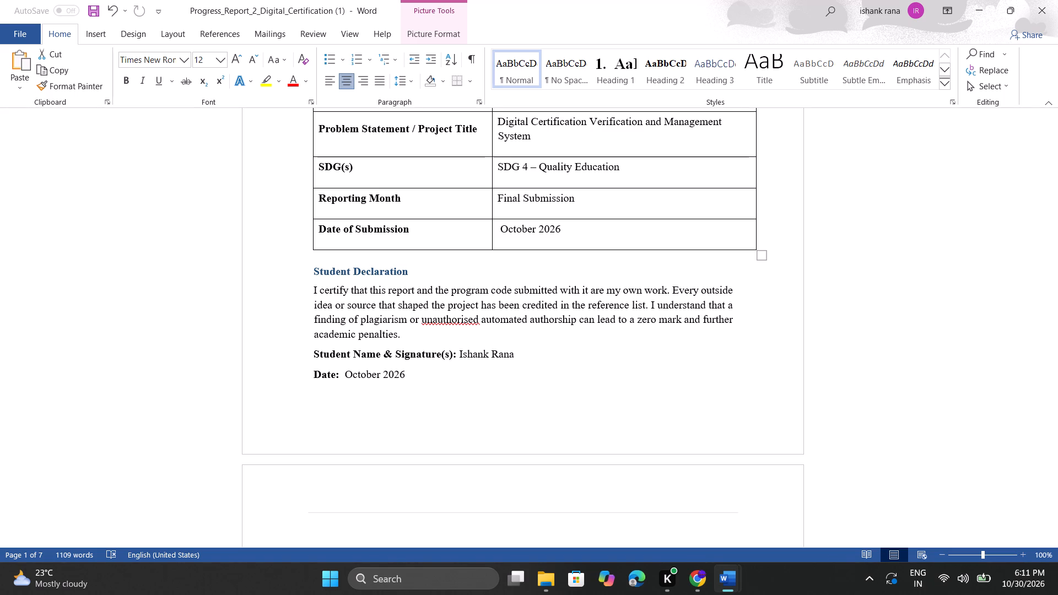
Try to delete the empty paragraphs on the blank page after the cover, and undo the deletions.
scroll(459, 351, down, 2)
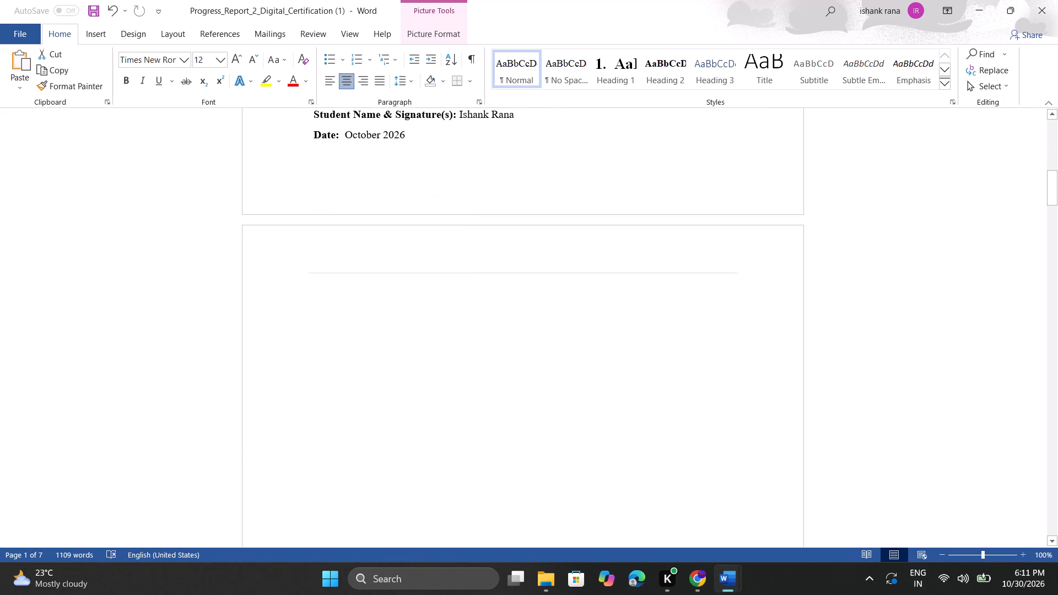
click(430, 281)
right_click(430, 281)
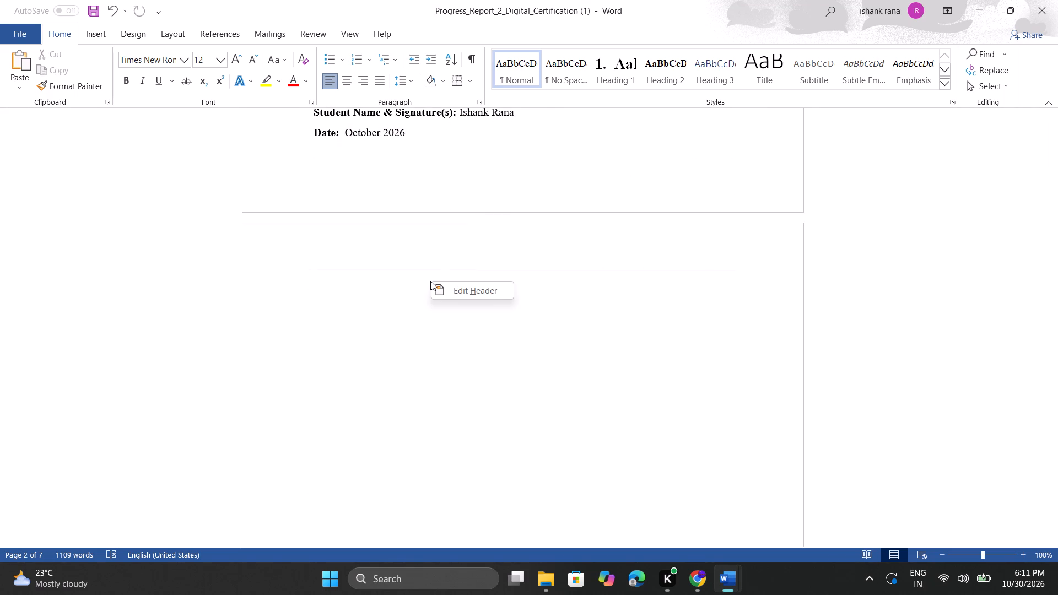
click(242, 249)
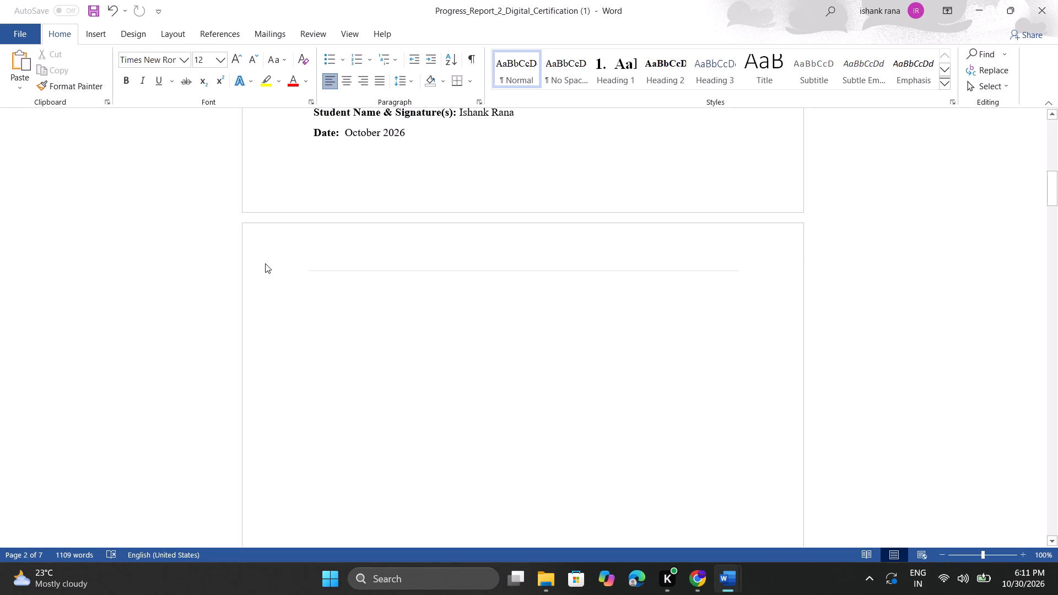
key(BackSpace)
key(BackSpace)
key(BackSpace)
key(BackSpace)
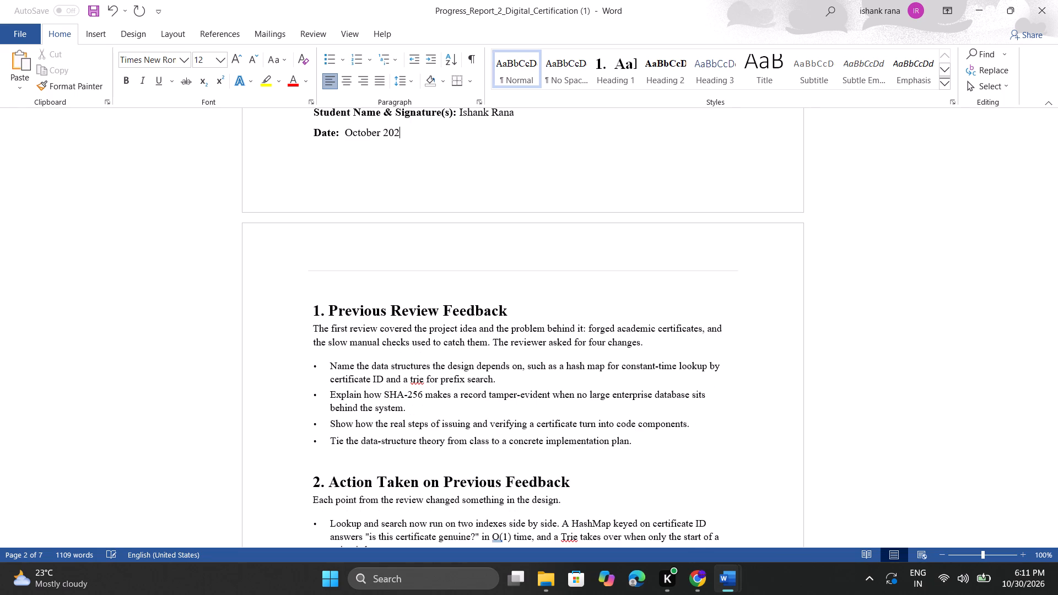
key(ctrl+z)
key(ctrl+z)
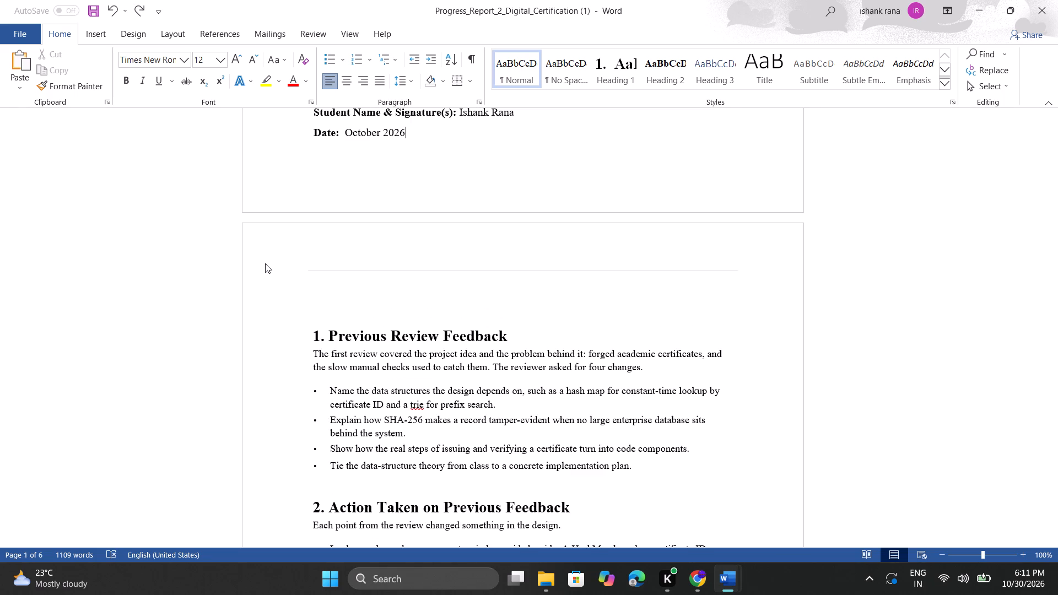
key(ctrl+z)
Delete the blank page between the cover page and section 1, keeping the declaration date as October 2026.
scroll(265, 263, down, 8)
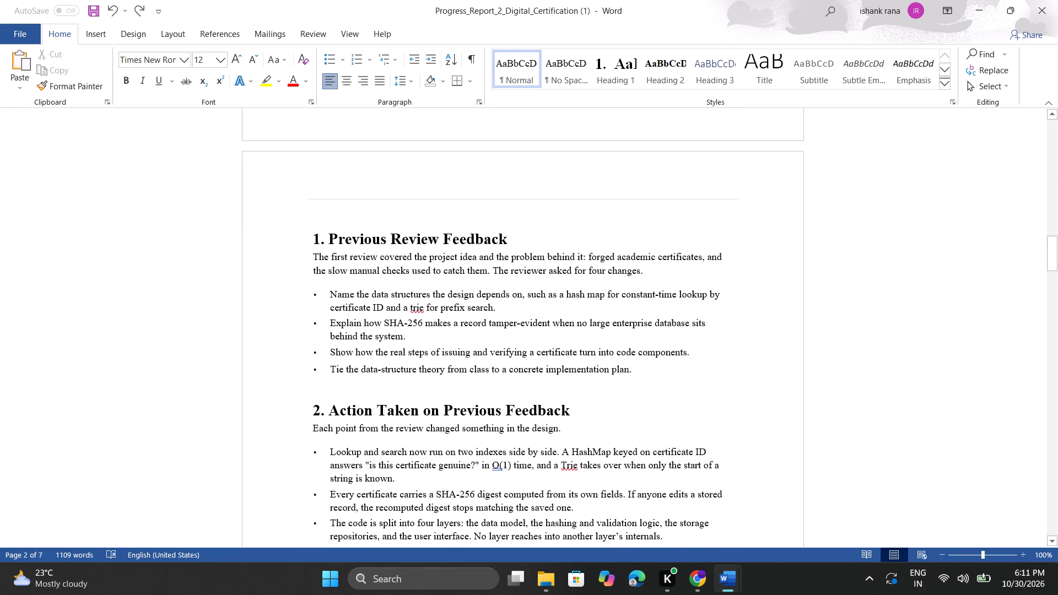
scroll(265, 263, down, 5)
scroll(265, 263, up, 1)
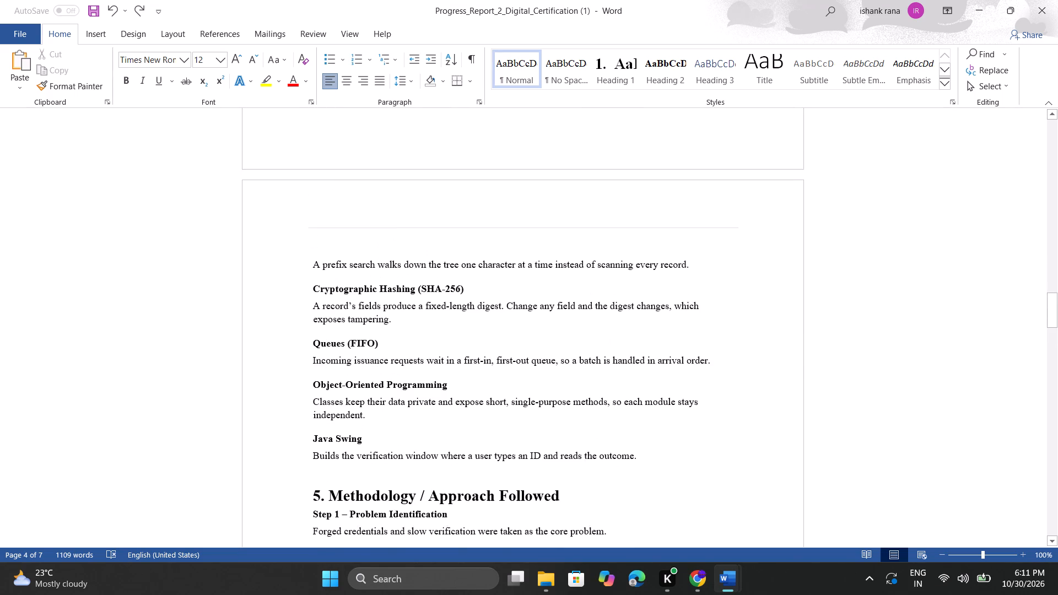
scroll(265, 263, up, 8)
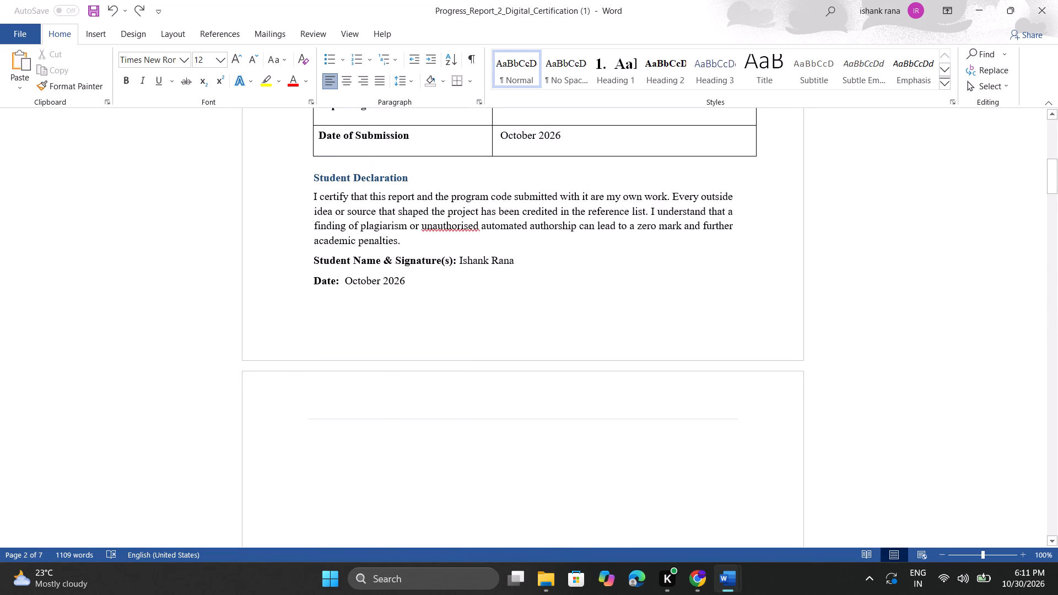
key(BackSpace)
key(BackSpace)
key(BackSpace)
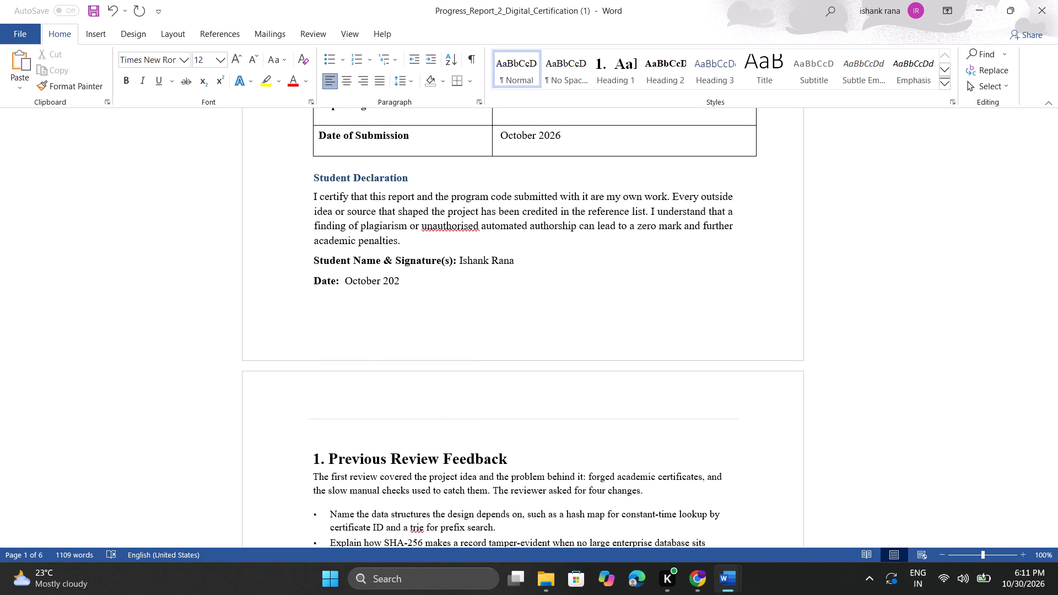
key(6)
Change the declaration's Date line to 30 October 2026 and place the cursor in the Date of Submission row.
click(347, 283)
text(30)
key(space)
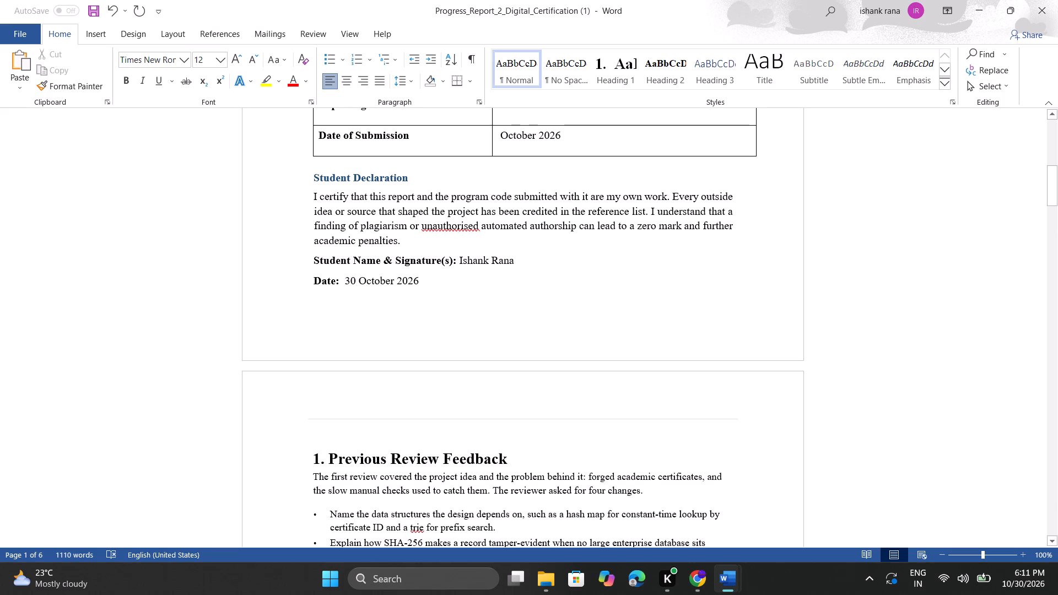
scroll(348, 284, up, 1)
click(500, 337)
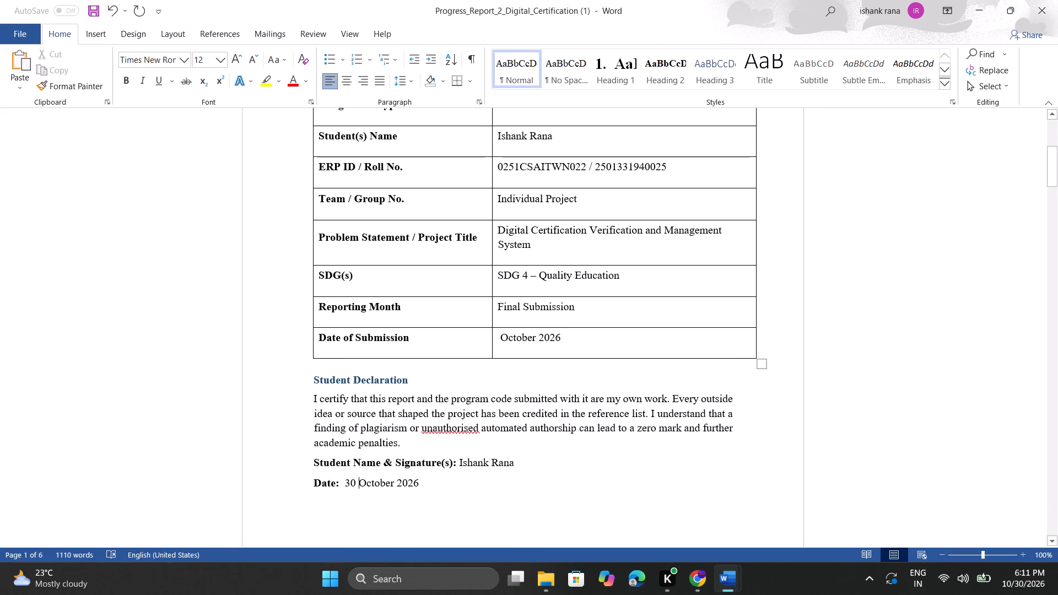
Complete the Date of Submission entry in the cover table as 30 October 2026.
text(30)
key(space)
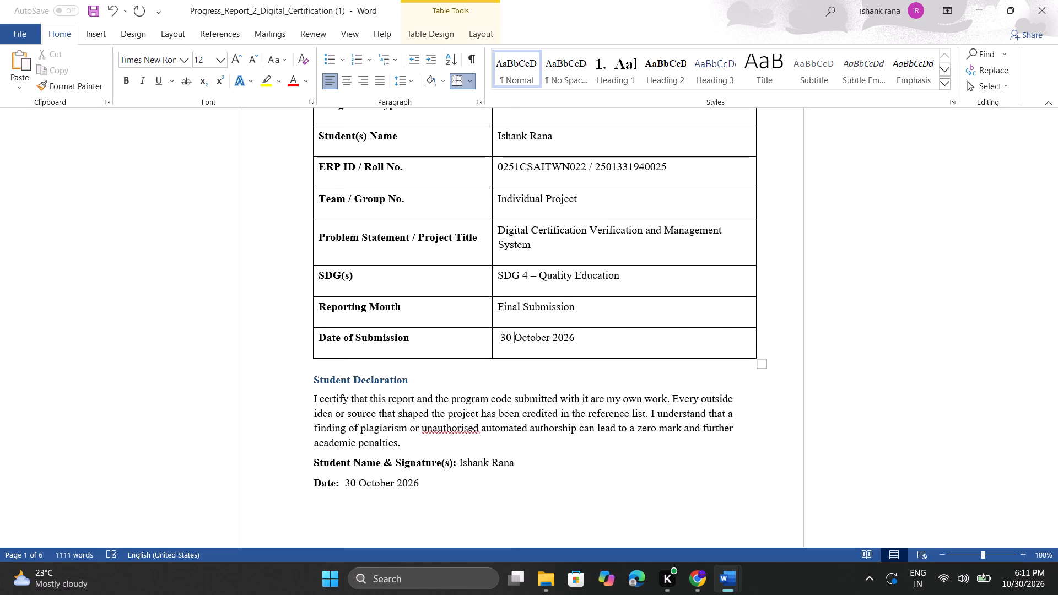
Add the word Twinning after AIML inside the parentheses of the Program and Branch Name line.
scroll(500, 337, up, 2)
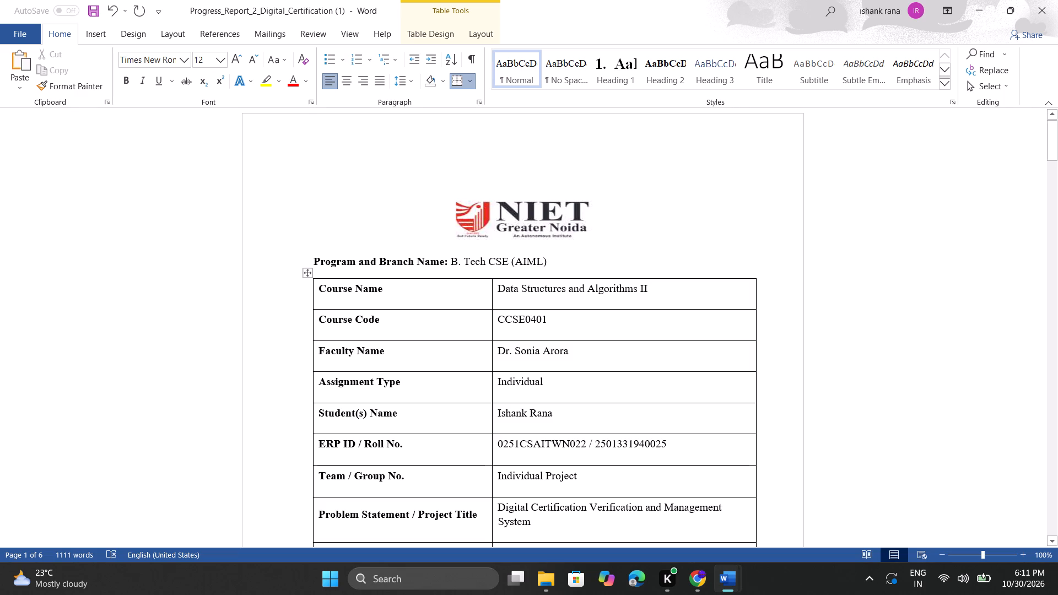
click(540, 264)
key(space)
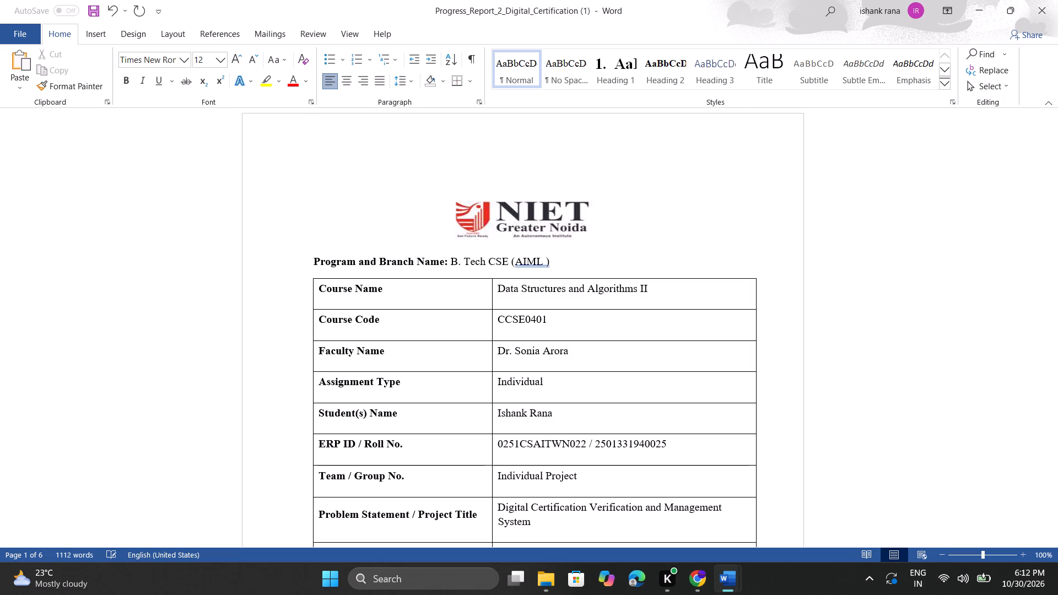
key(Tab)
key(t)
key(BackSpace)
key(BackSpace)
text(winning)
Review the cover table, the Student Declaration and the page transition into section 1, dismissing the message notification.
scroll(540, 264, down, 1)
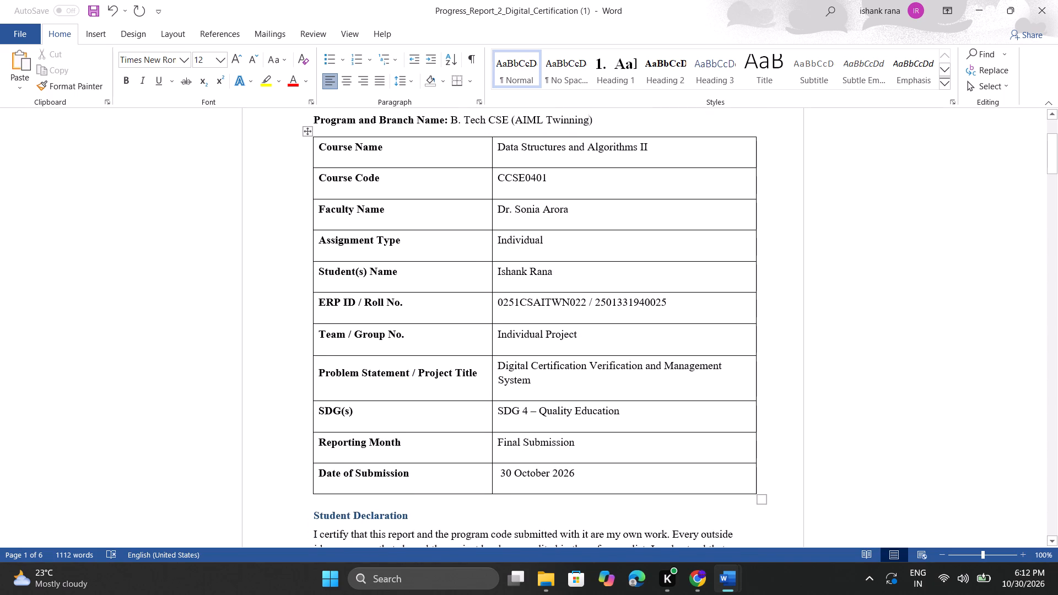
scroll(542, 197, down, 2)
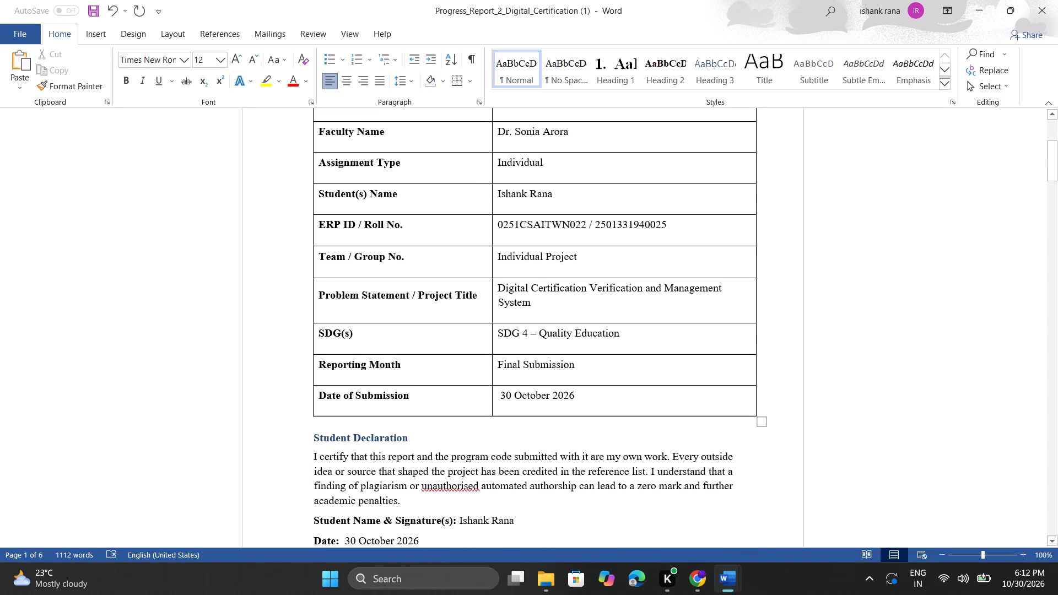
scroll(542, 197, down, 2)
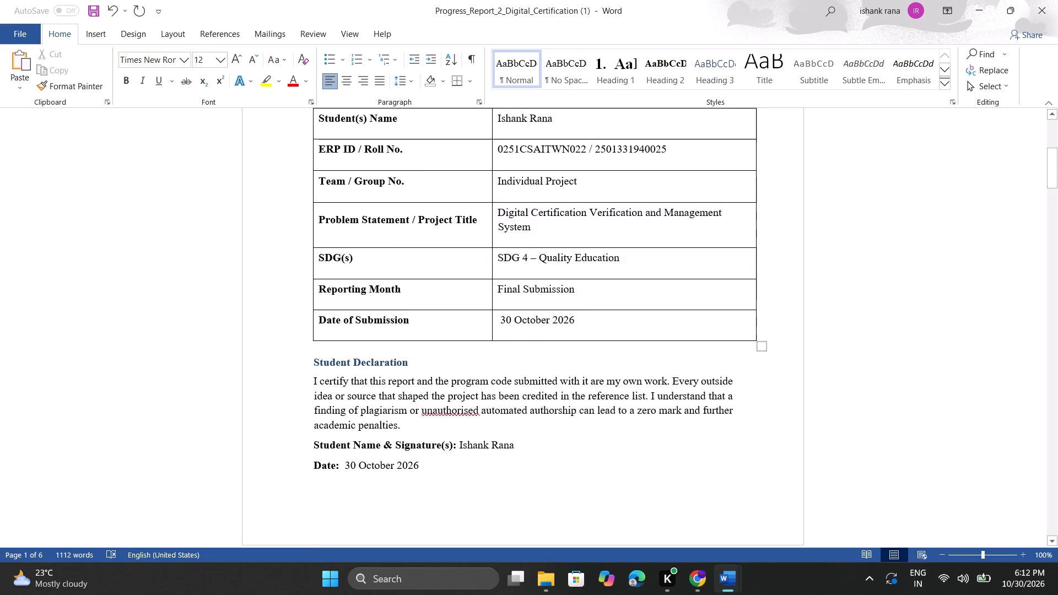
scroll(542, 197, down, 2)
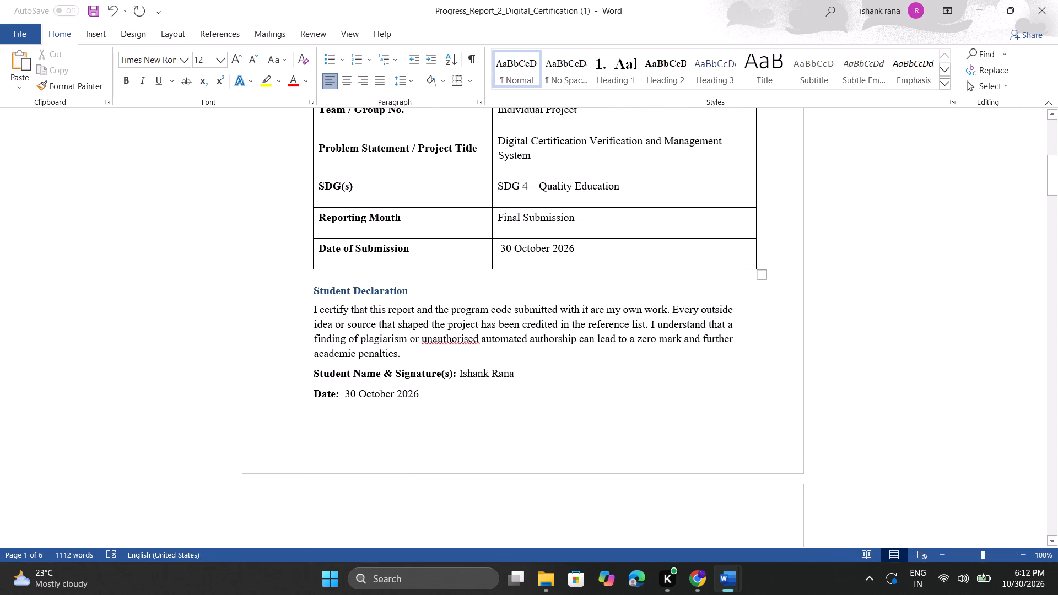
scroll(542, 197, down, 1)
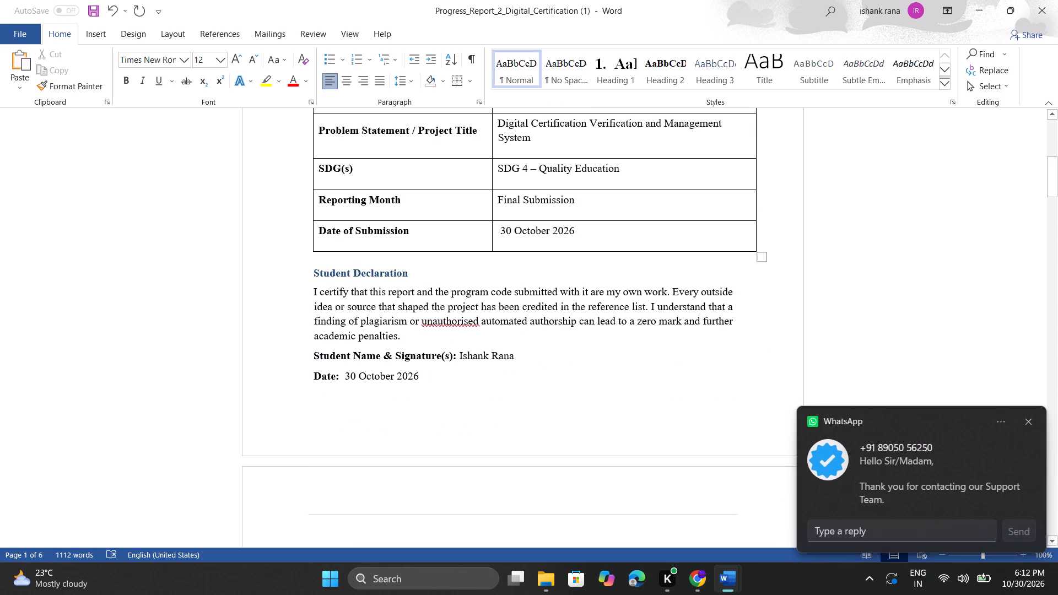
click(1032, 423)
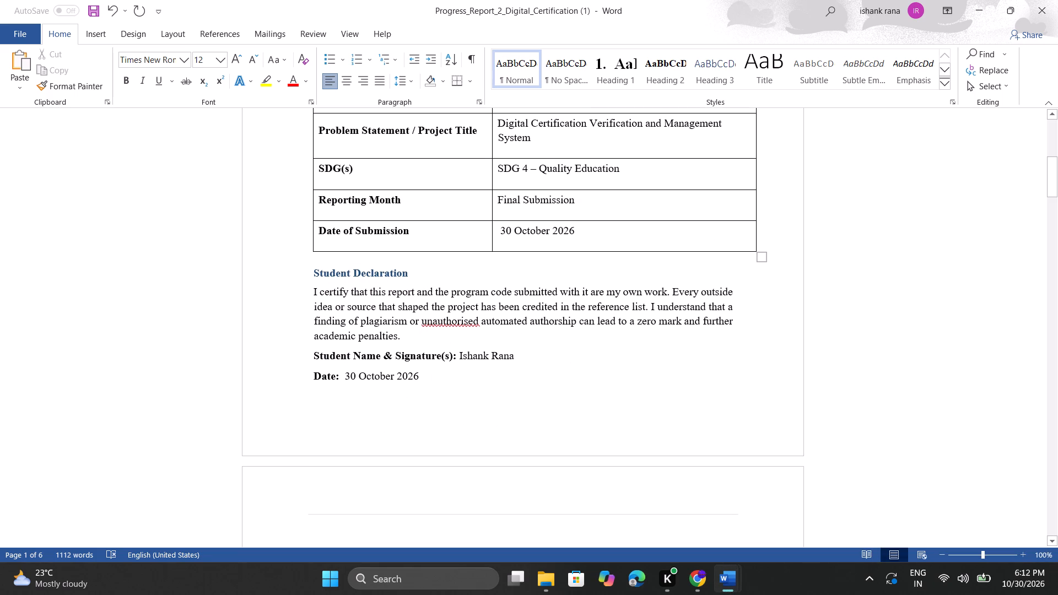
scroll(684, 224, down, 1)
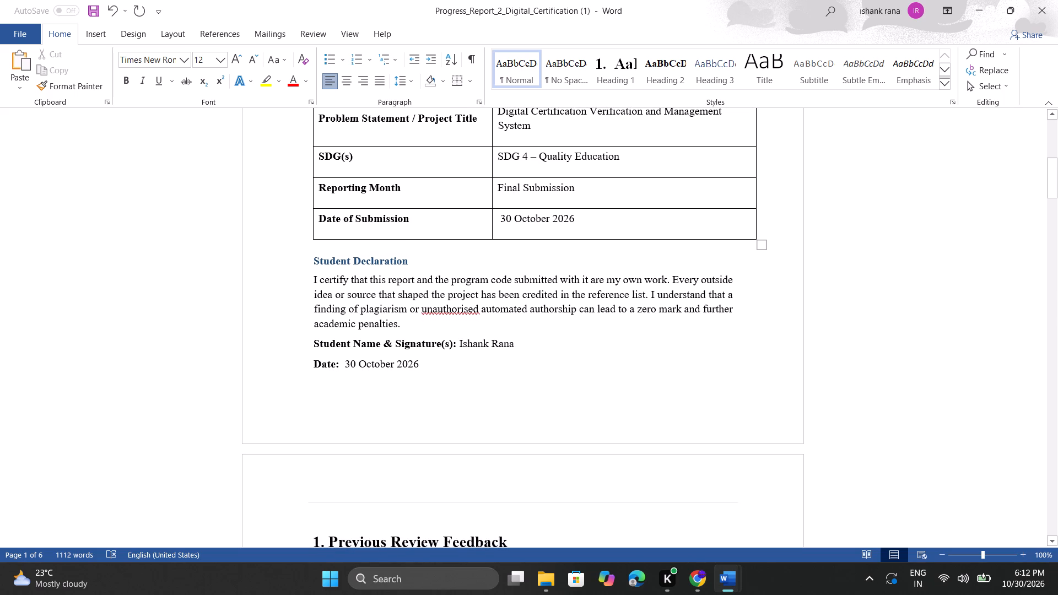
scroll(684, 224, down, 1)
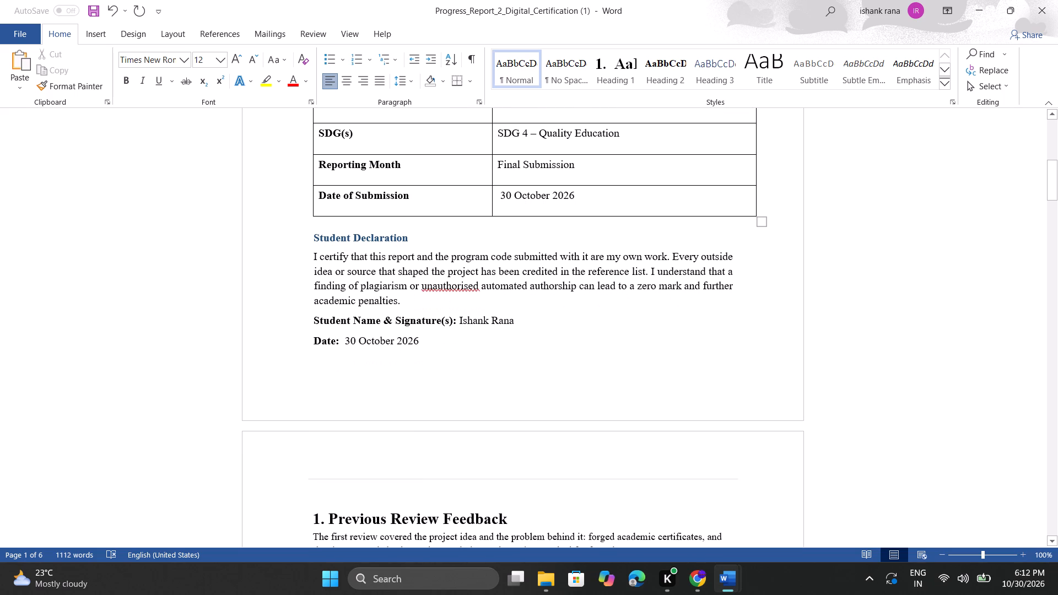
scroll(684, 224, down, 3)
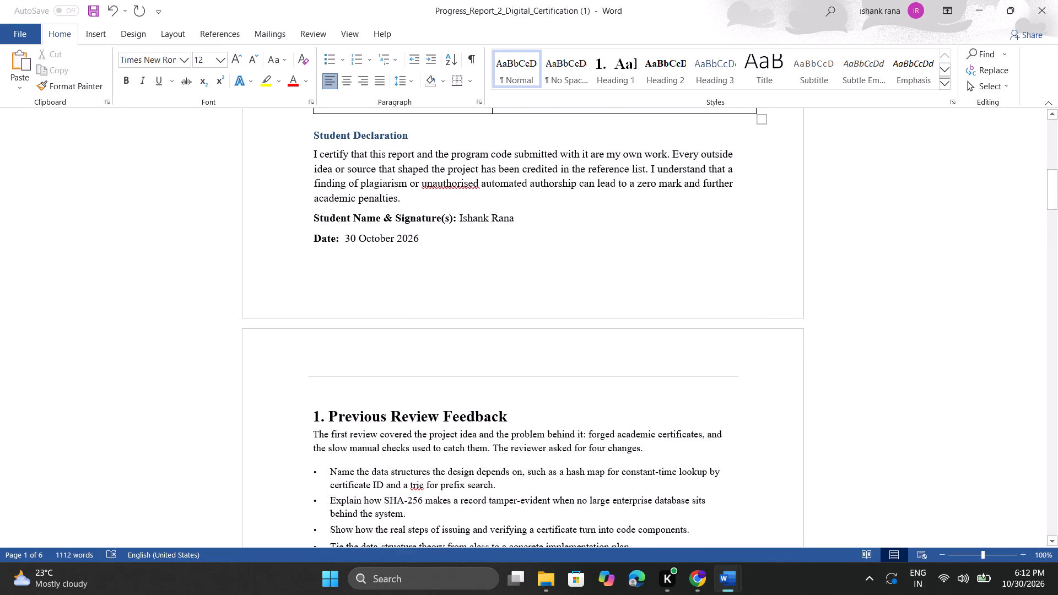
Change the spelling of "unauthorised" to "unauthorized" in the Student Declaration.
click(444, 183)
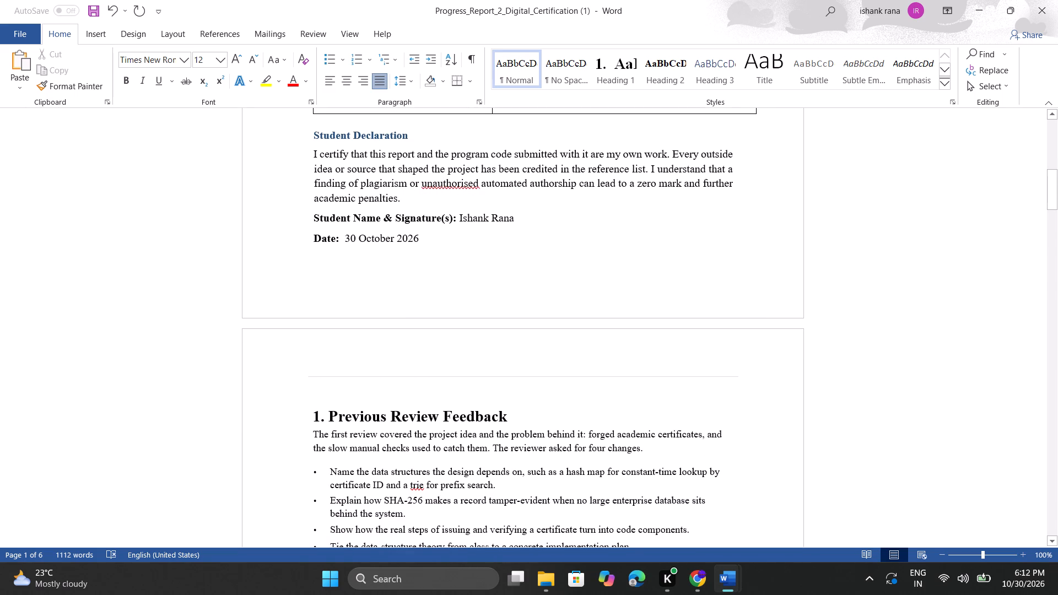
click(468, 188)
key(BackSpace)
key(z)
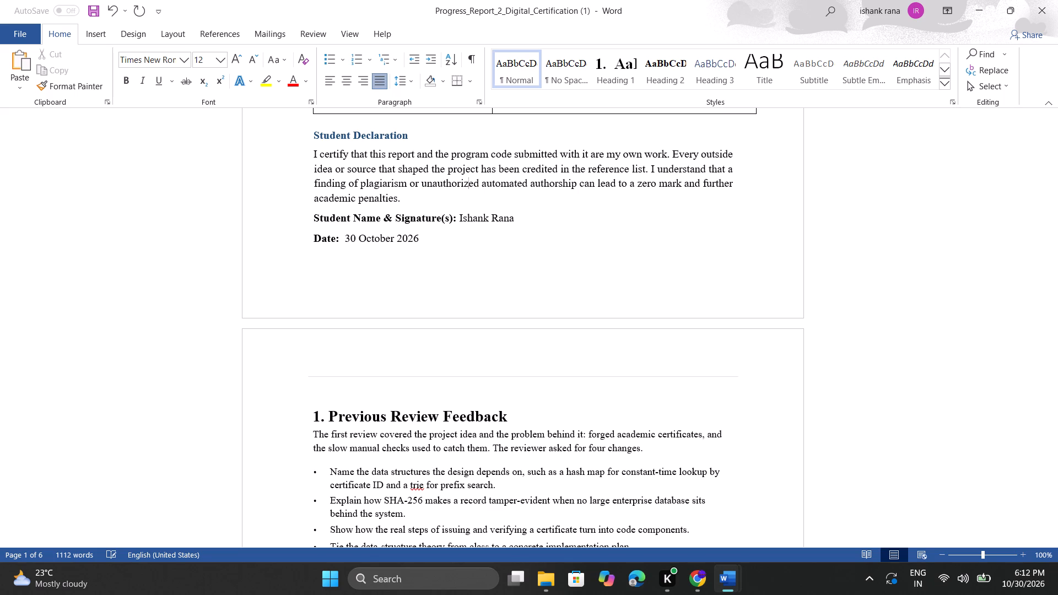
click(479, 199)
Insert a blank line above the Tries (Prefix Trees) heading in section 4 to move it onto the page with its paragraph.
scroll(526, 242, down, 2)
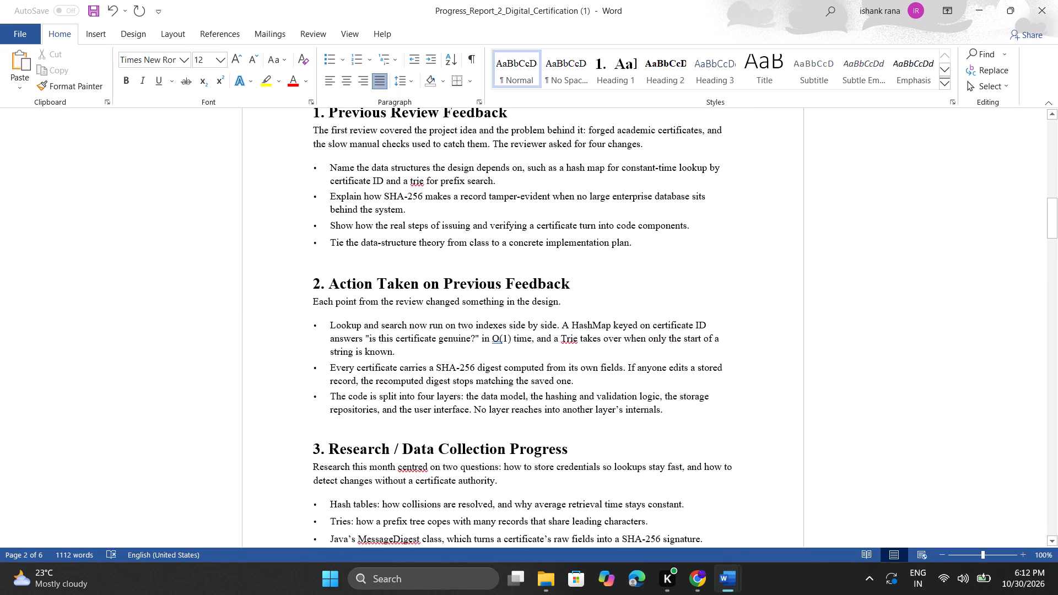
scroll(471, 252, down, 2)
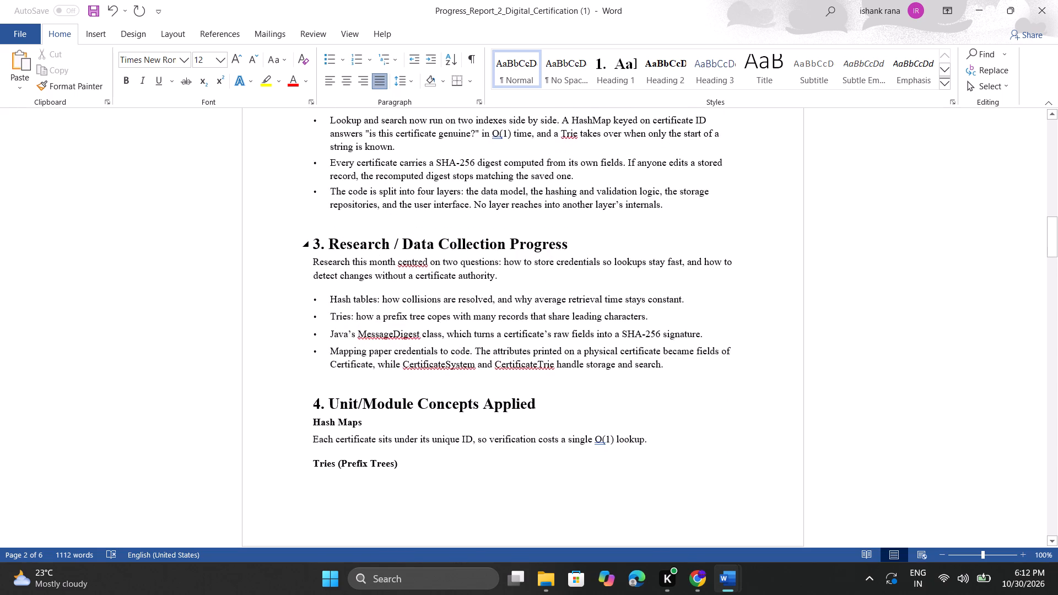
scroll(471, 252, down, 2)
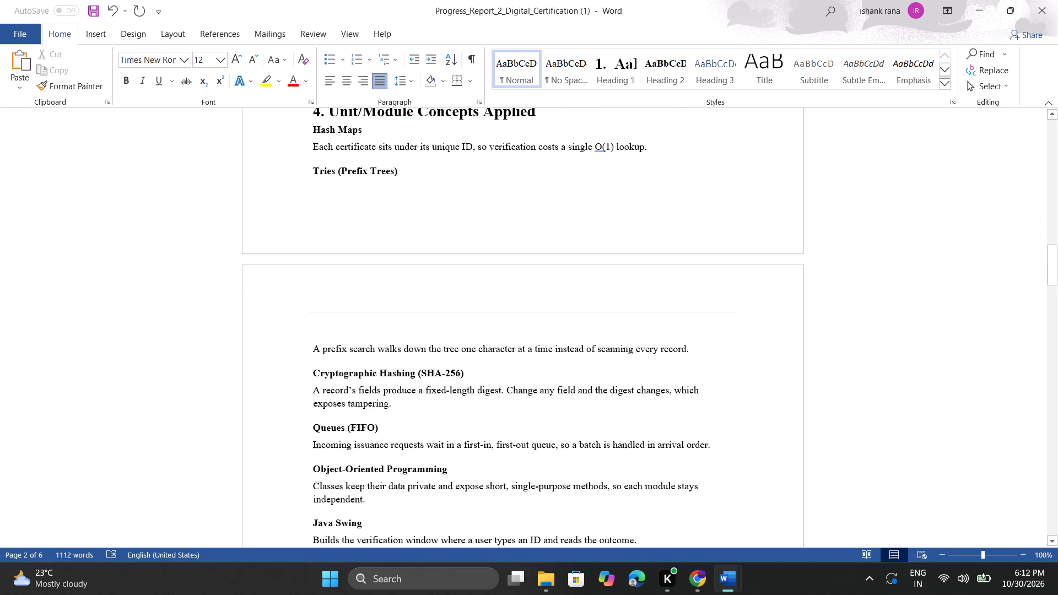
scroll(458, 236, down, 2)
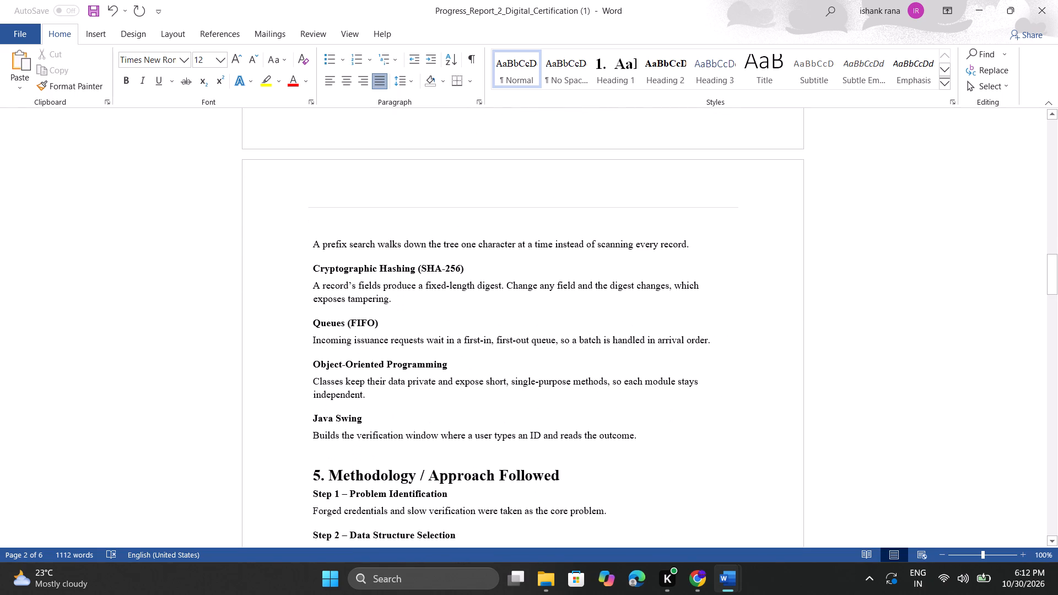
scroll(458, 236, up, 1)
scroll(412, 227, down, 2)
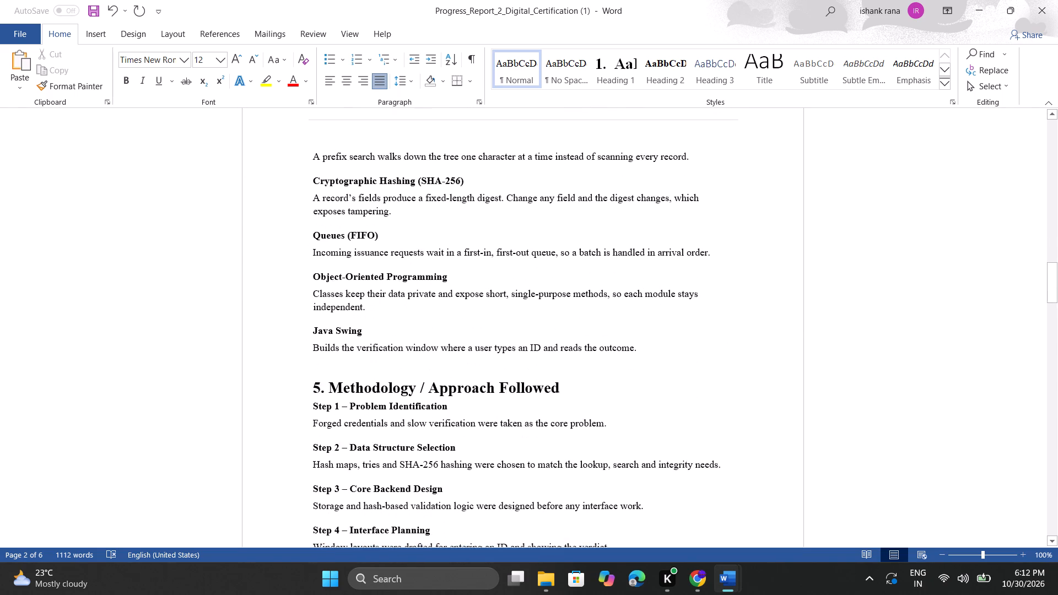
scroll(412, 227, down, 3)
scroll(412, 227, up, 3)
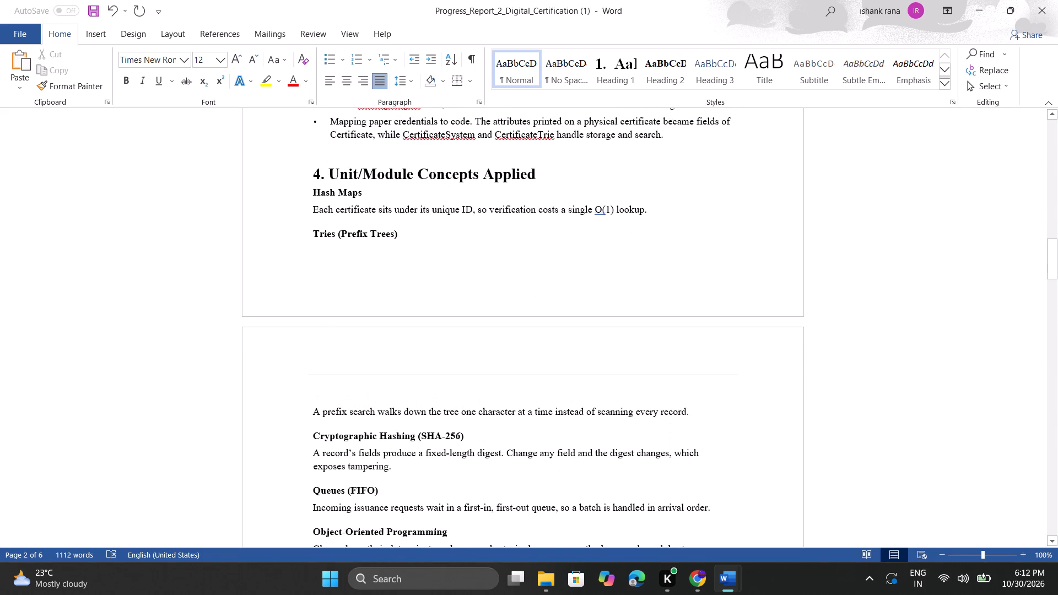
click(314, 232)
key(Return)
scroll(314, 232, down, 3)
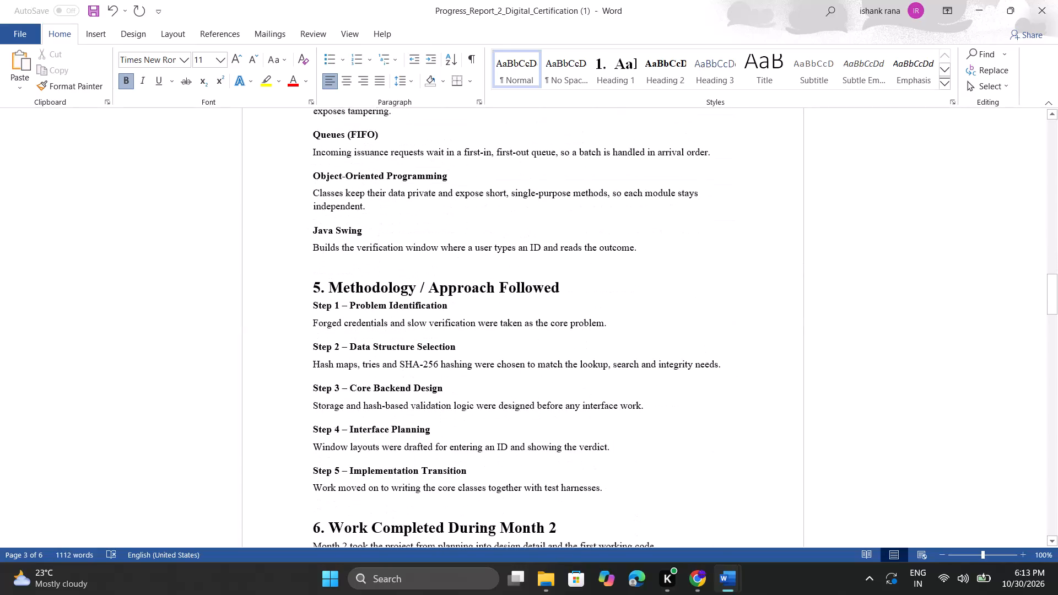
Check the remaining pages of Progress Report 2 from section 5 through the Conclusion.
scroll(314, 232, down, 6)
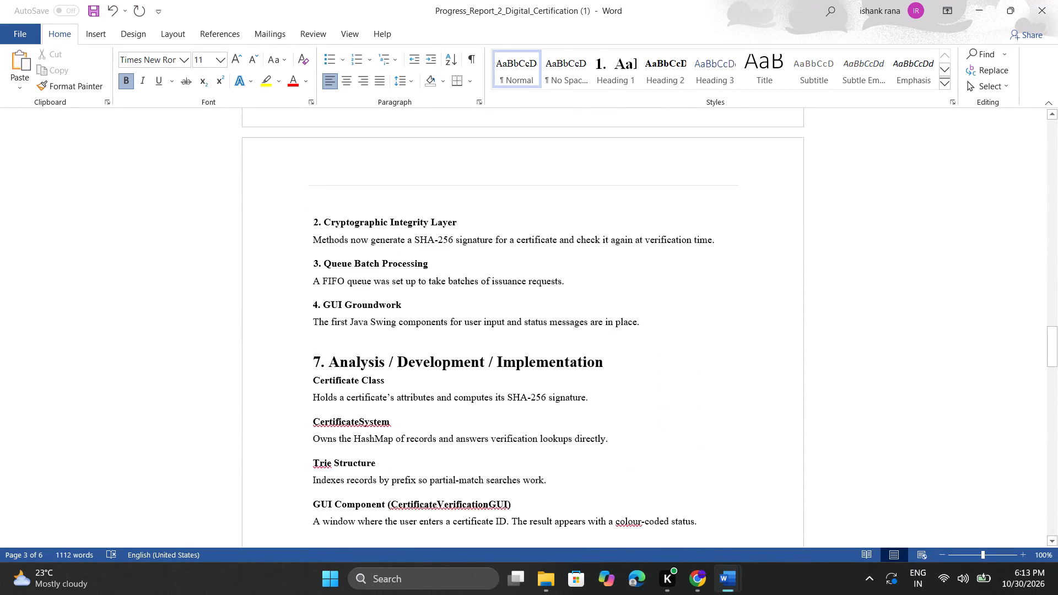
scroll(314, 232, down, 6)
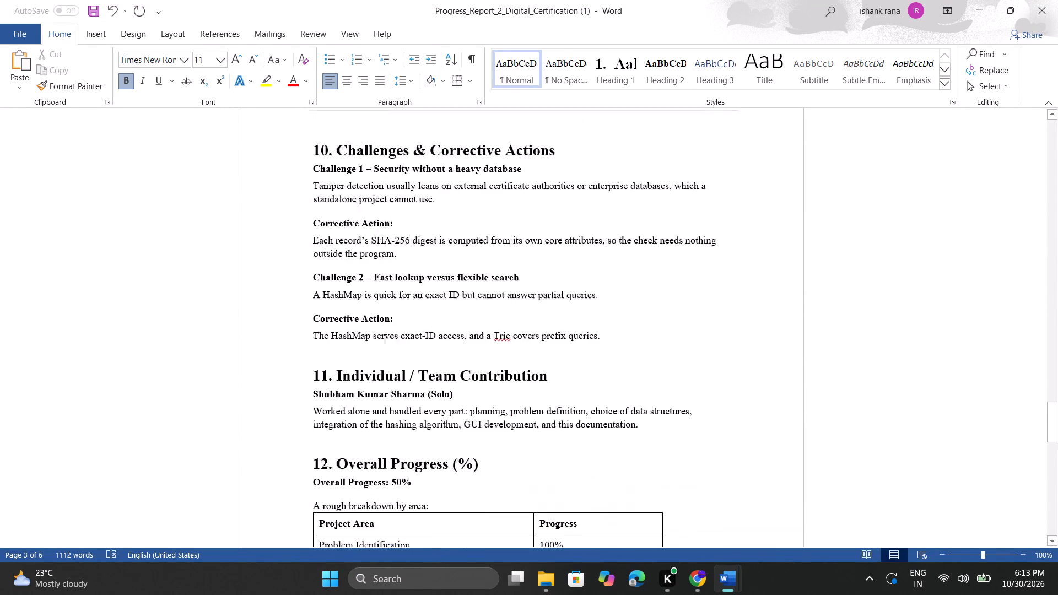
scroll(314, 232, down, 5)
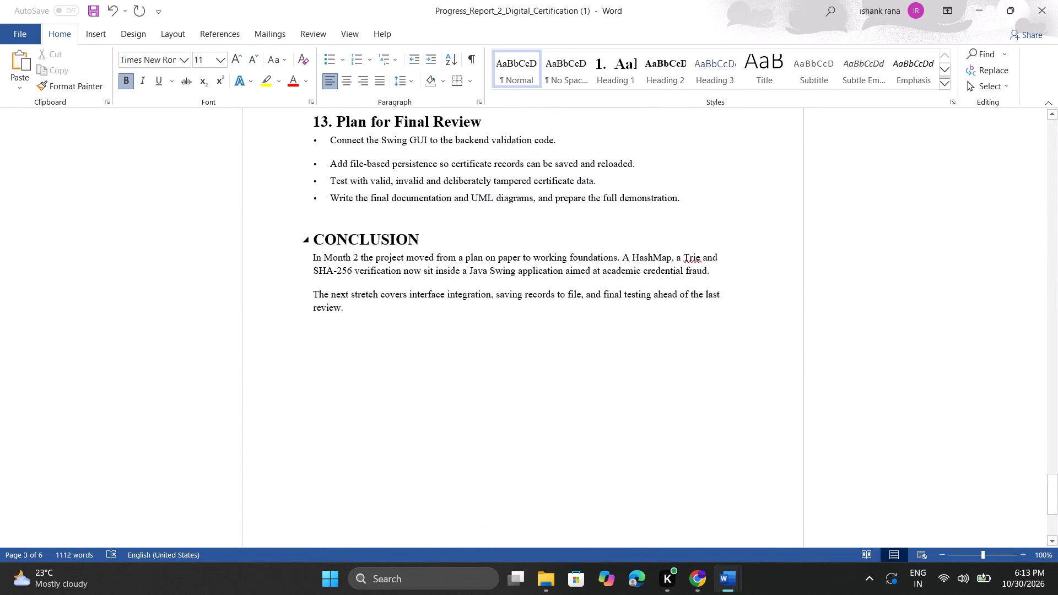
scroll(314, 232, down, 1)
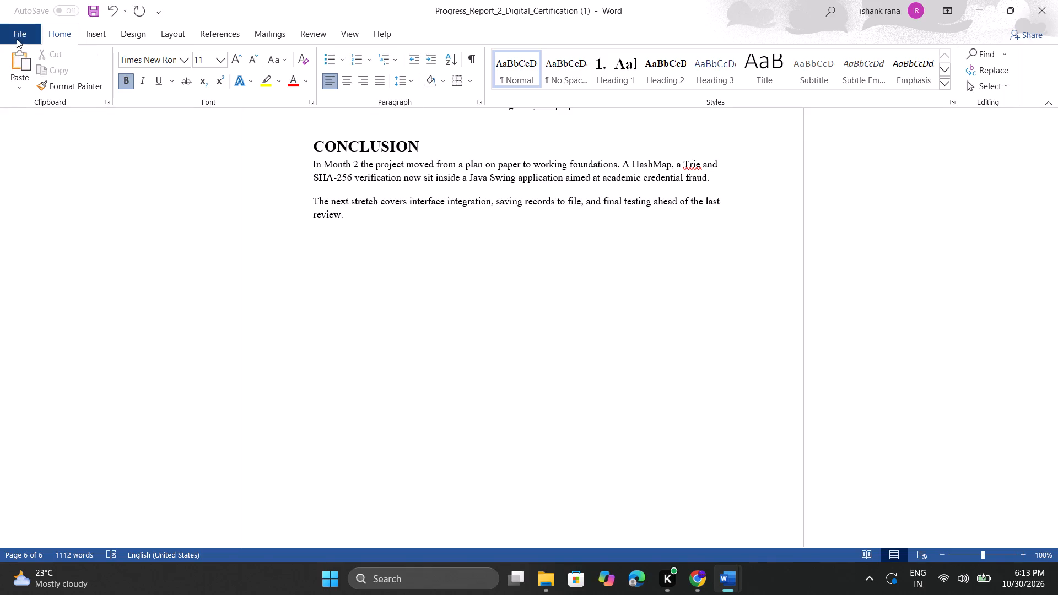
Save a PDF copy of the report in the dsa folder under the name DSA_PBL_PROGRESS_REPORT_2.
click(17, 33)
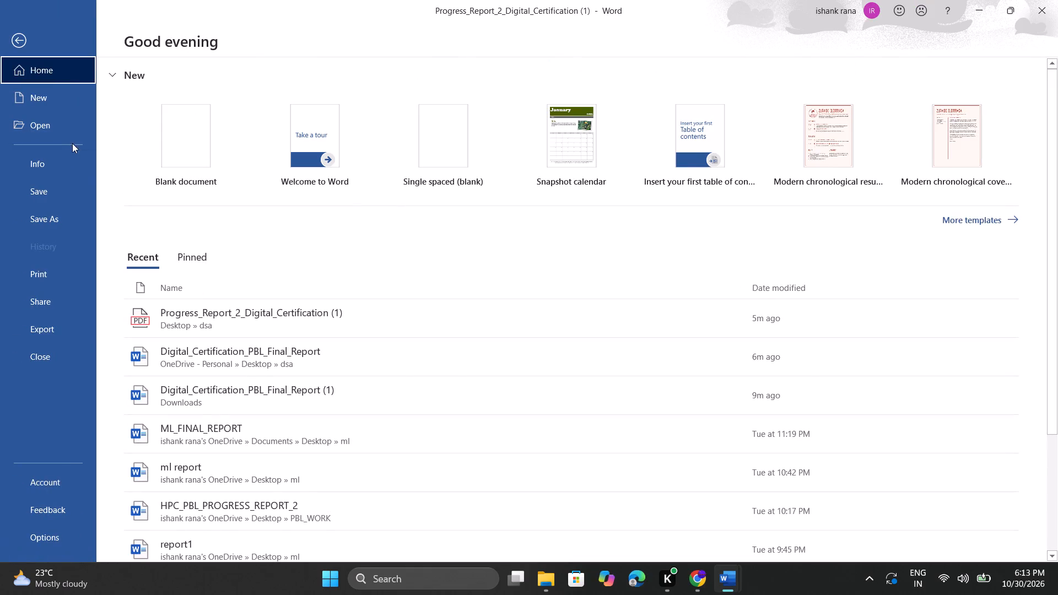
click(61, 223)
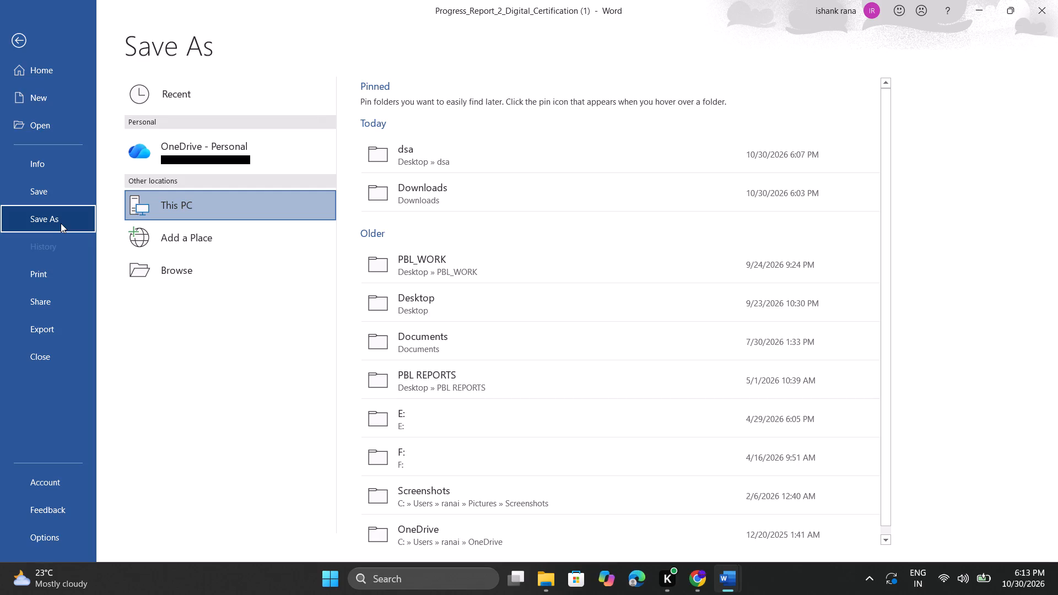
double_click(442, 154)
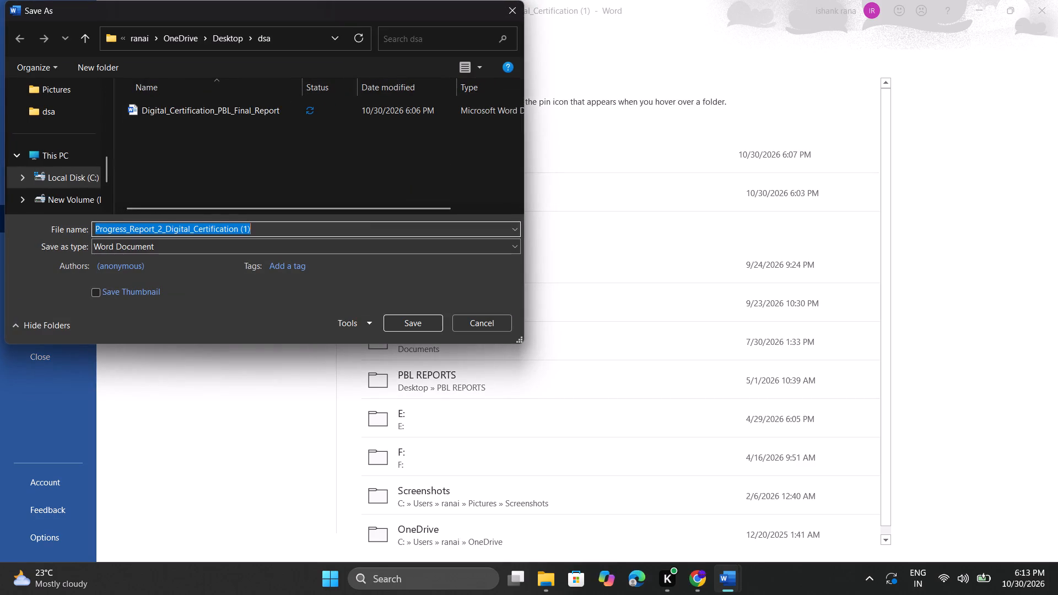
click(368, 232)
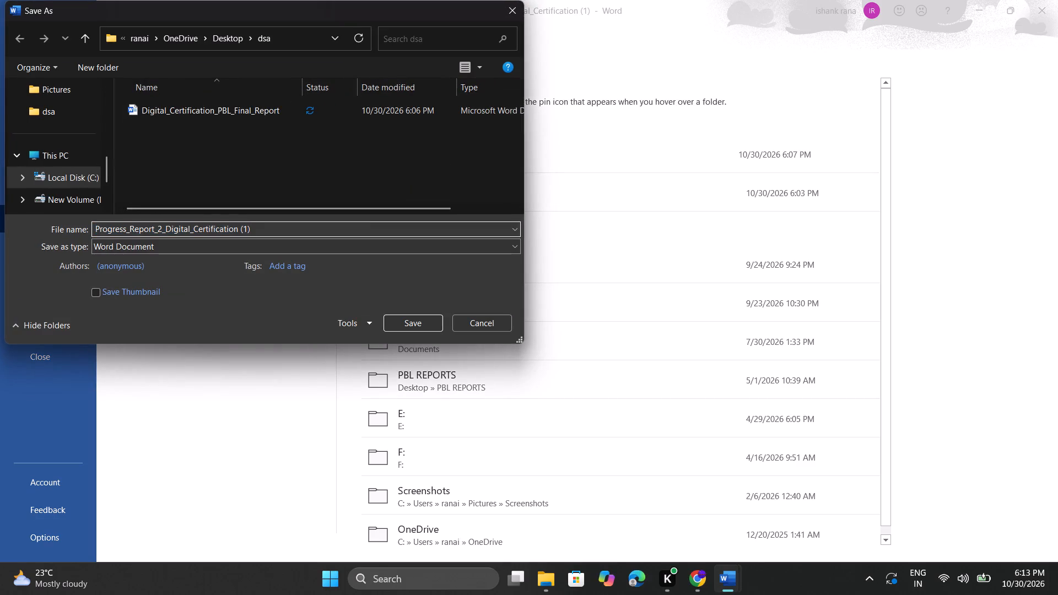
click(371, 250)
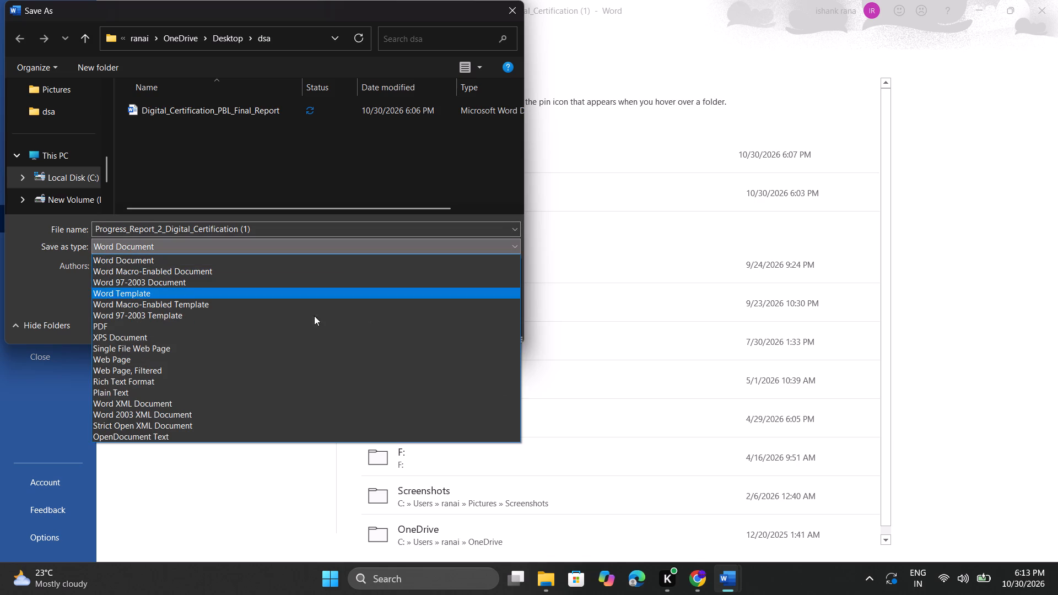
click(309, 327)
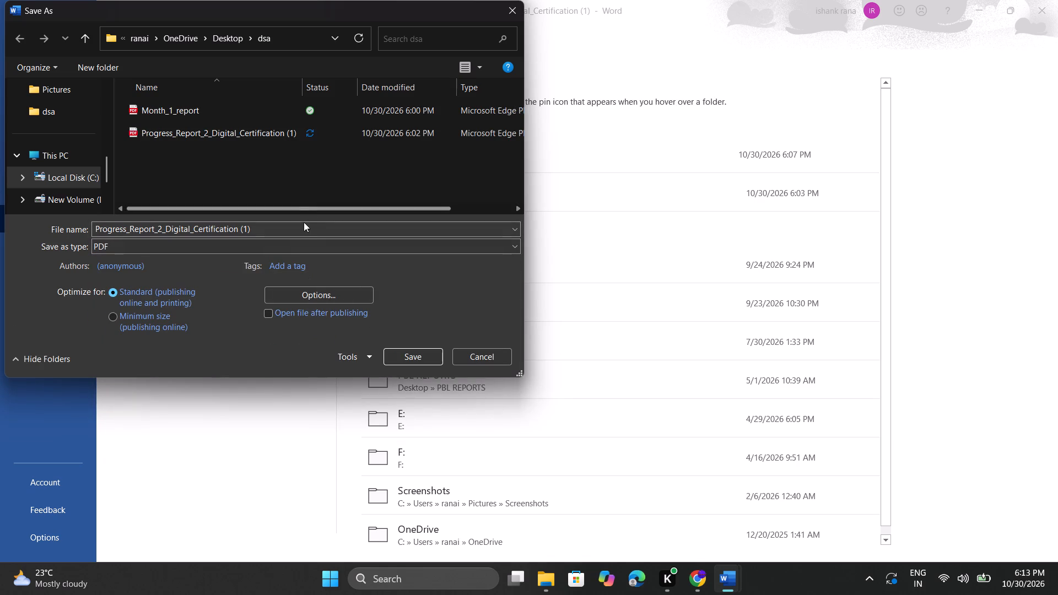
click(304, 227)
click(304, 227)
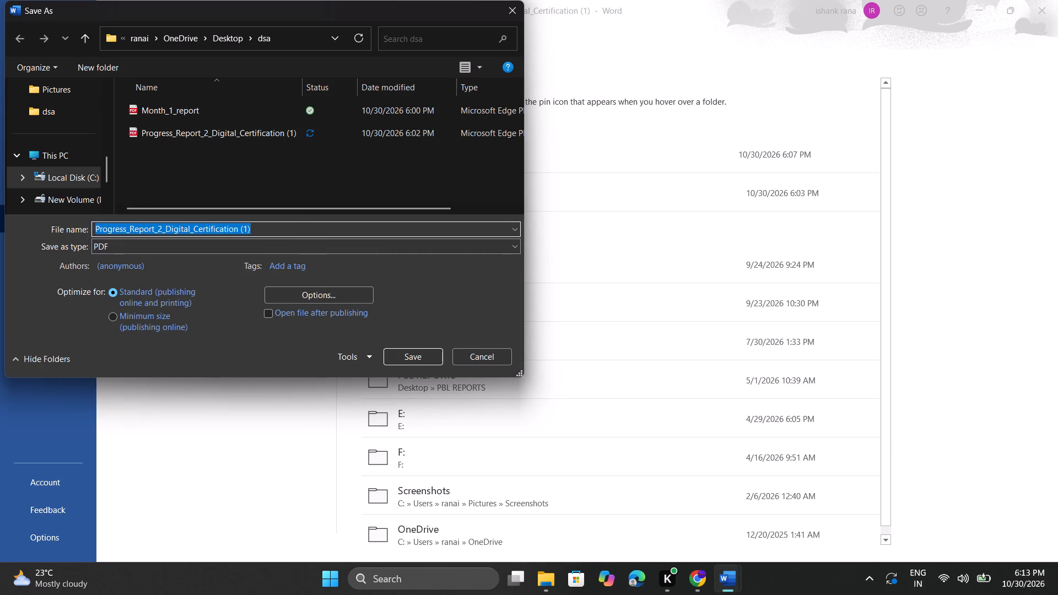
drag(304, 227, 115, 232)
text(PBL_PROGRESS)
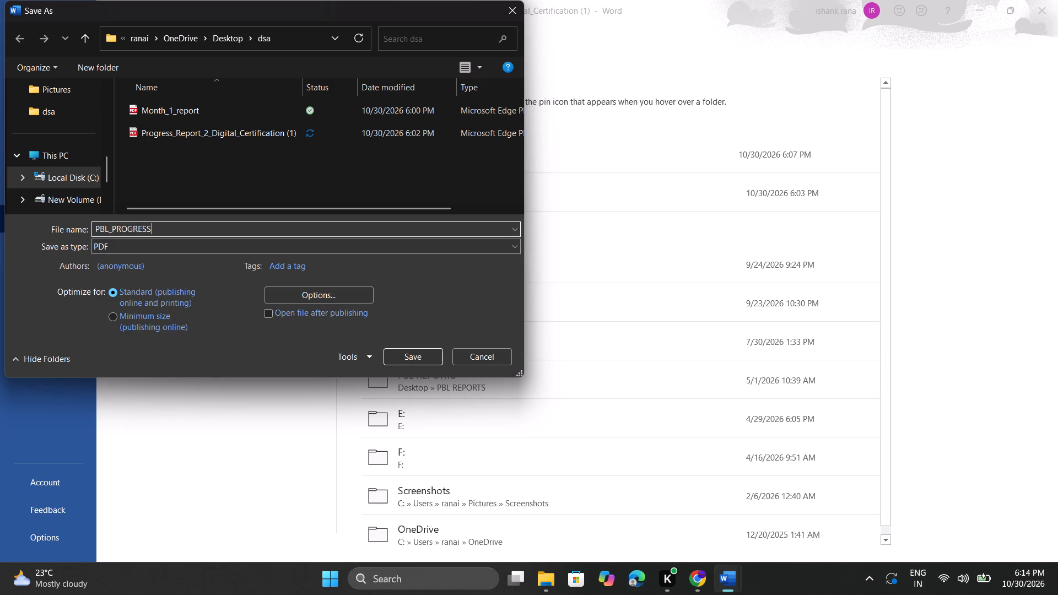
key(shift+underscore)
text(REPORT)
text(_2)
key(Left)
key(Left)
key(Left)
key(Left)
key(Left)
key(Left)
key(Left)
key(Left)
key(Left)
key(Left)
key(Left)
key(Left)
key(Left)
key(Left)
key(Left)
key(Left)
key(Left)
key(Left)
key(Left)
key(Left)
key(Left)
text(DSA)
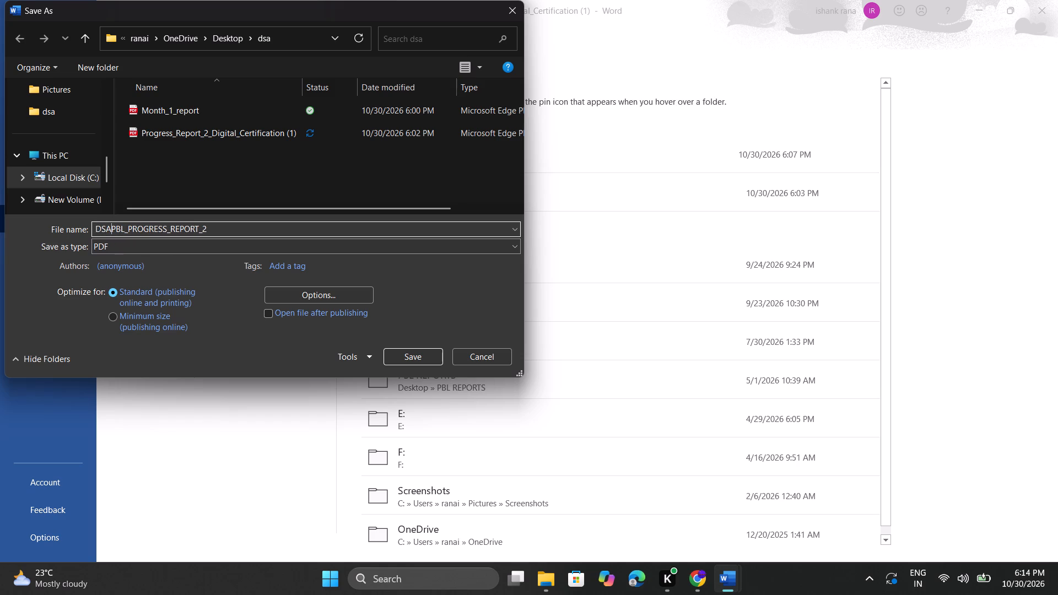
key(shift+underscore)
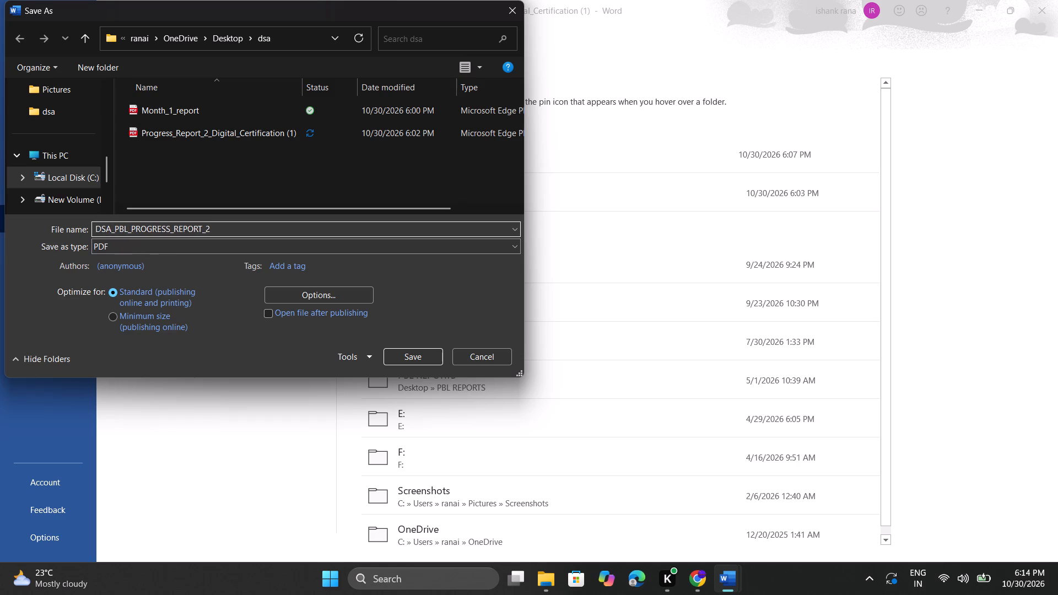
click(425, 356)
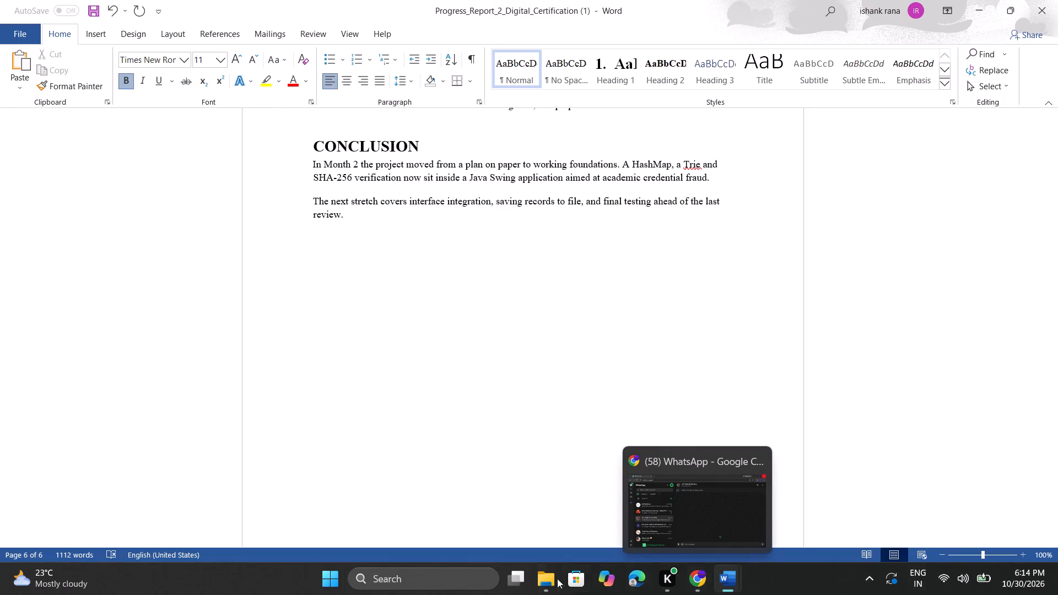
Switch to File Explorer and open the DSA_PBL_PROGRESS_REPORT_2 PDF from the dsa folder.
click(551, 580)
click(481, 523)
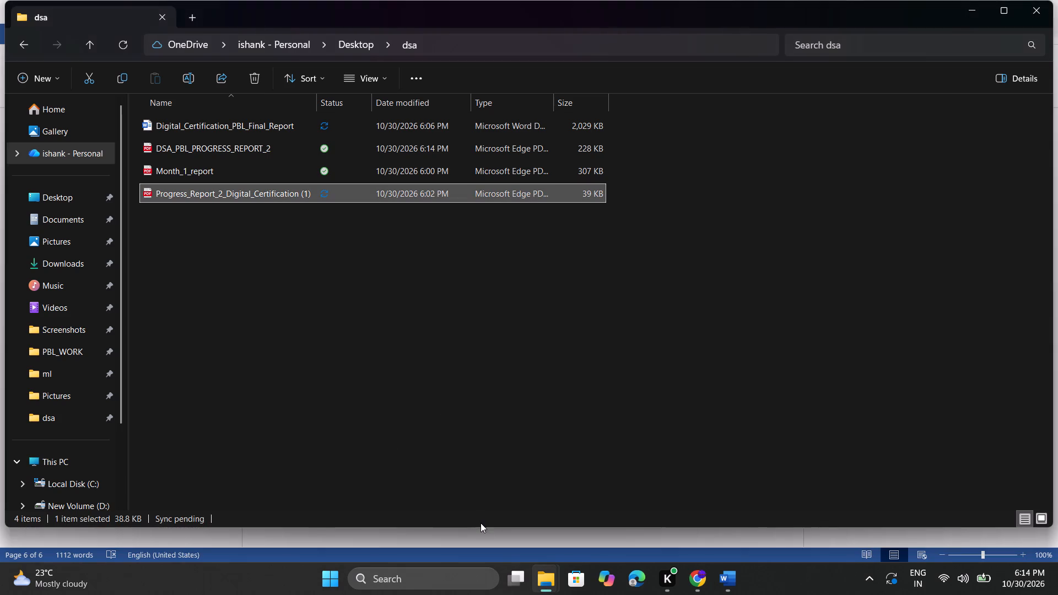
click(370, 247)
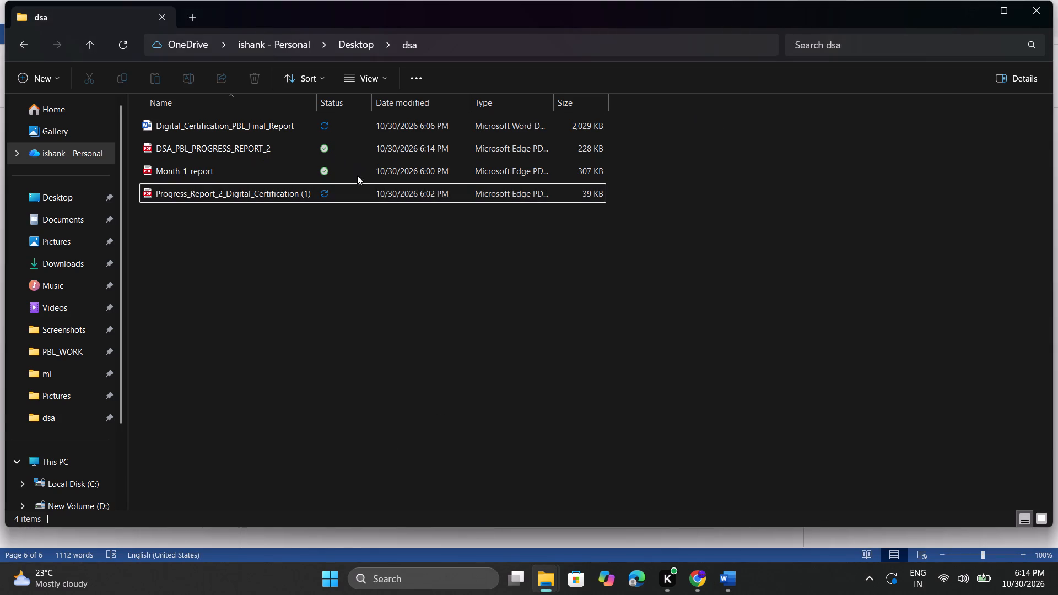
double_click(59, 419)
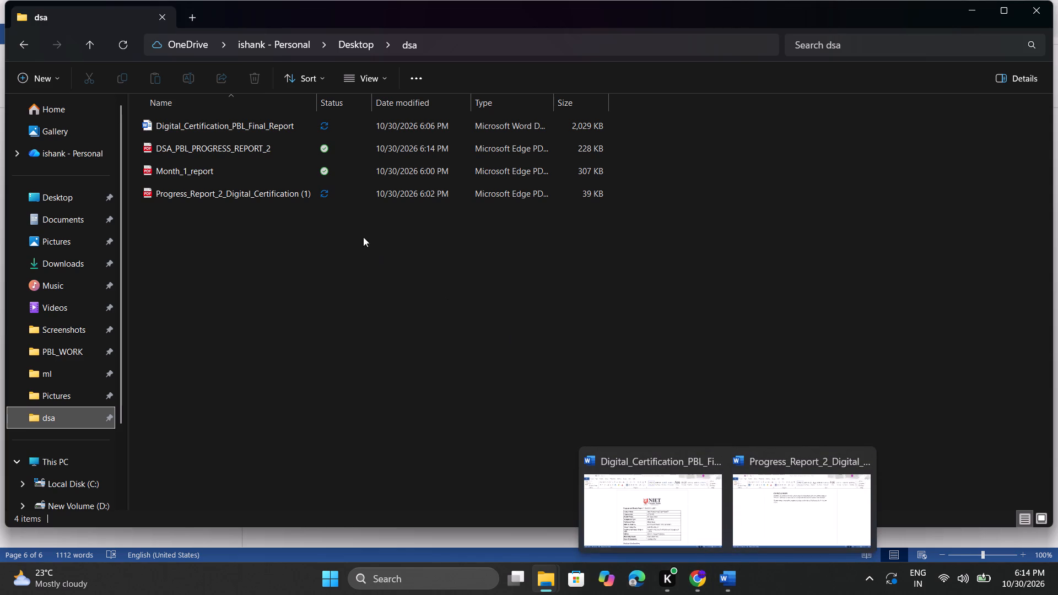
double_click(257, 148)
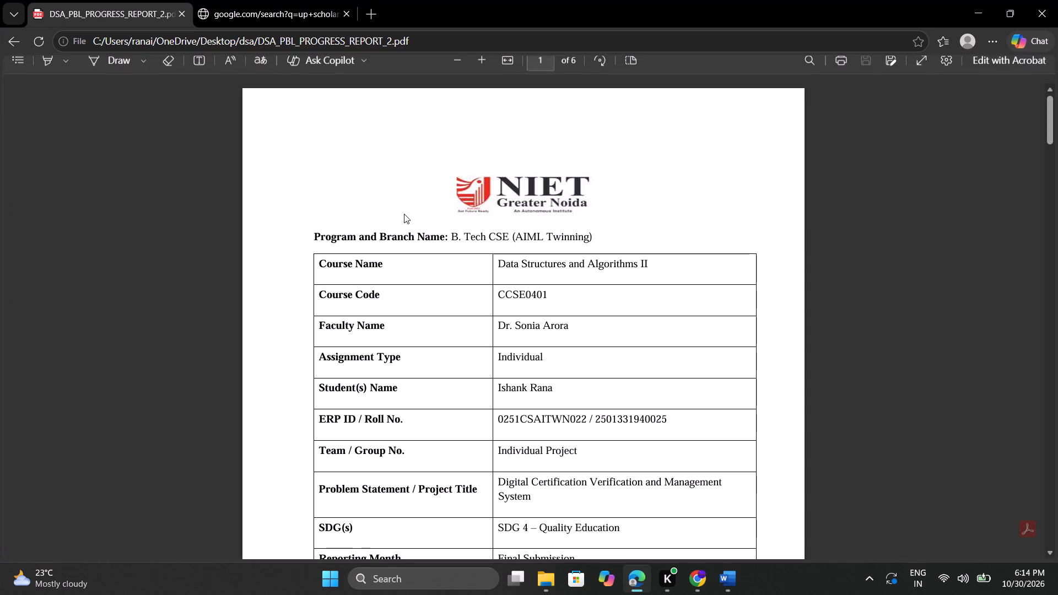
Examine the exported PDF from the cover page to the Conclusion, and return to the report in Word.
scroll(576, 286, down, 1)
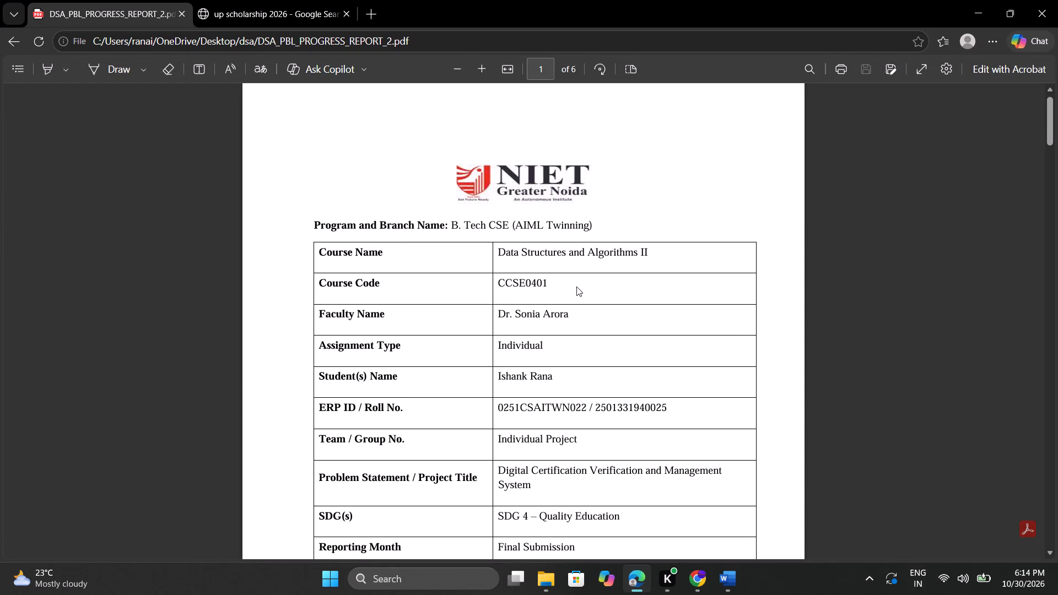
scroll(576, 286, down, 3)
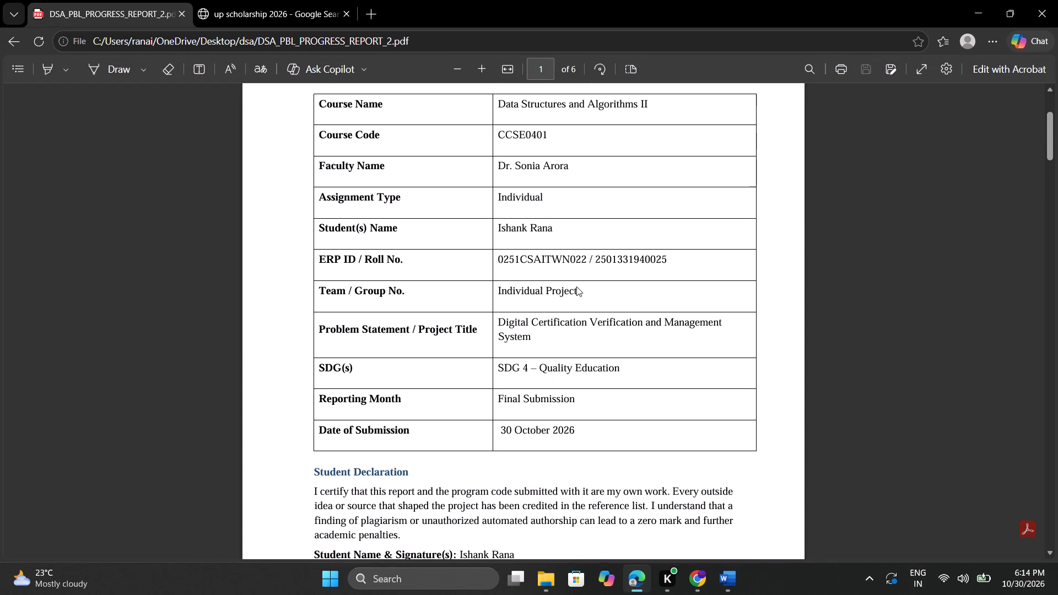
scroll(576, 286, down, 1)
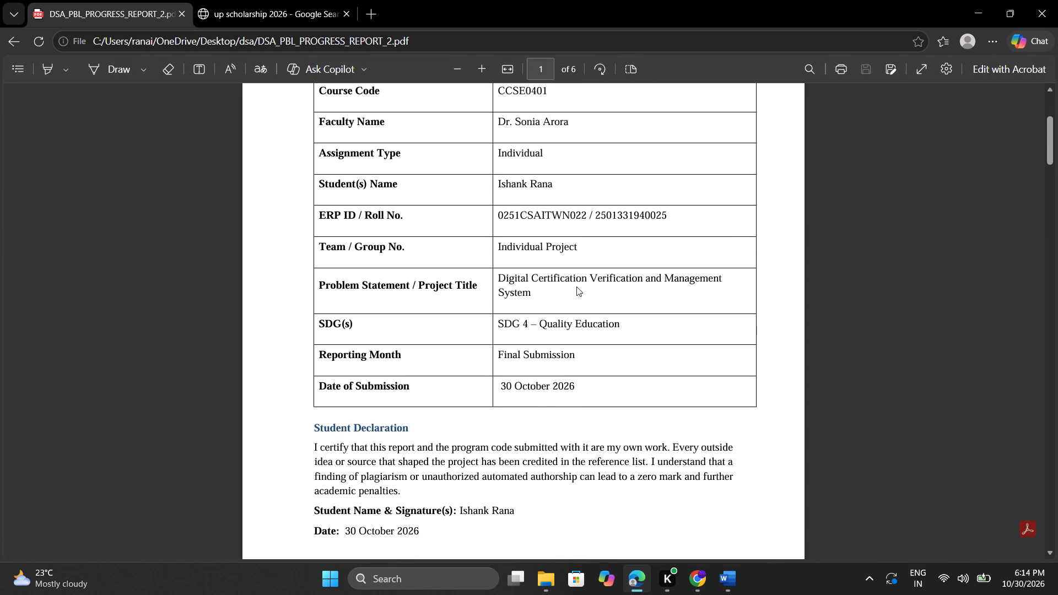
scroll(576, 286, down, 1)
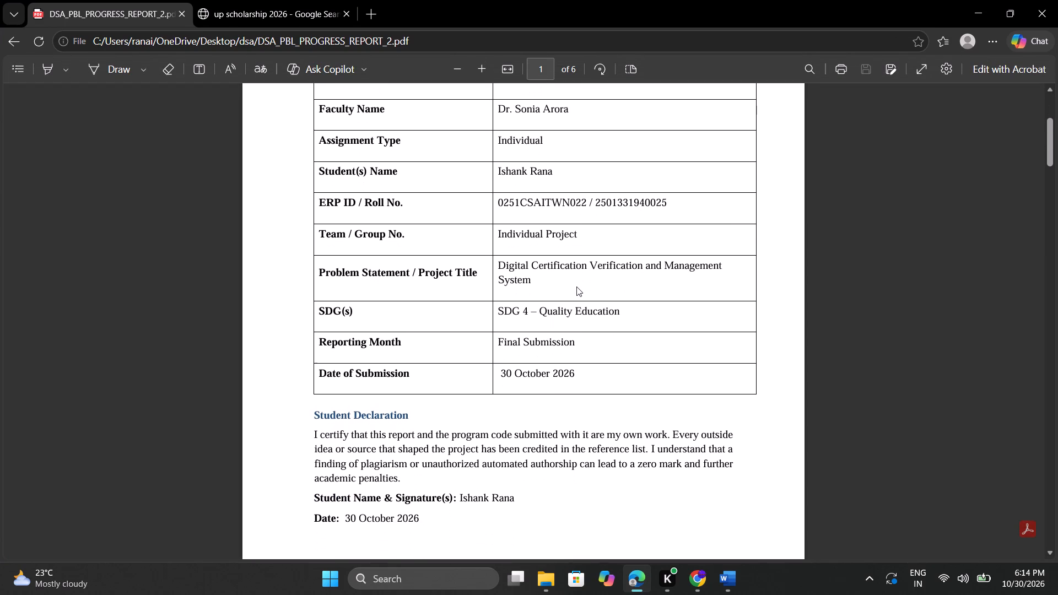
scroll(576, 286, down, 3)
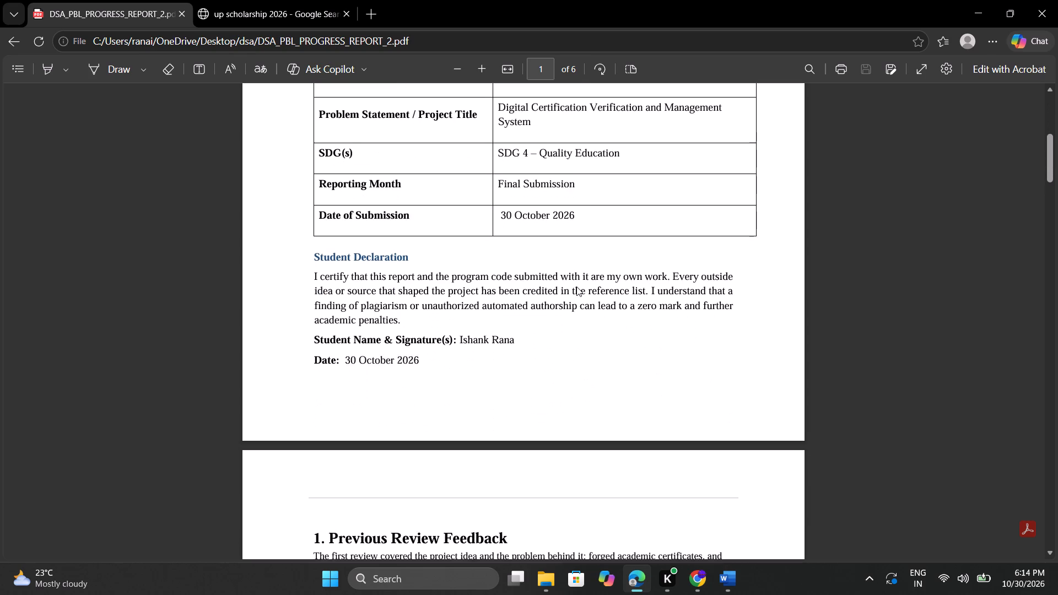
scroll(576, 286, down, 4)
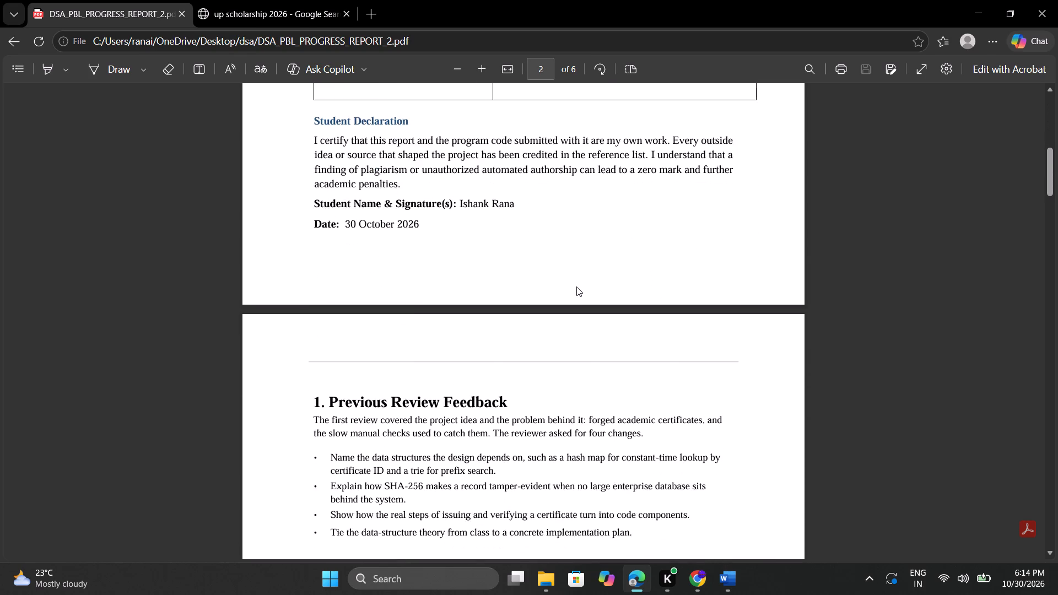
scroll(576, 286, down, 7)
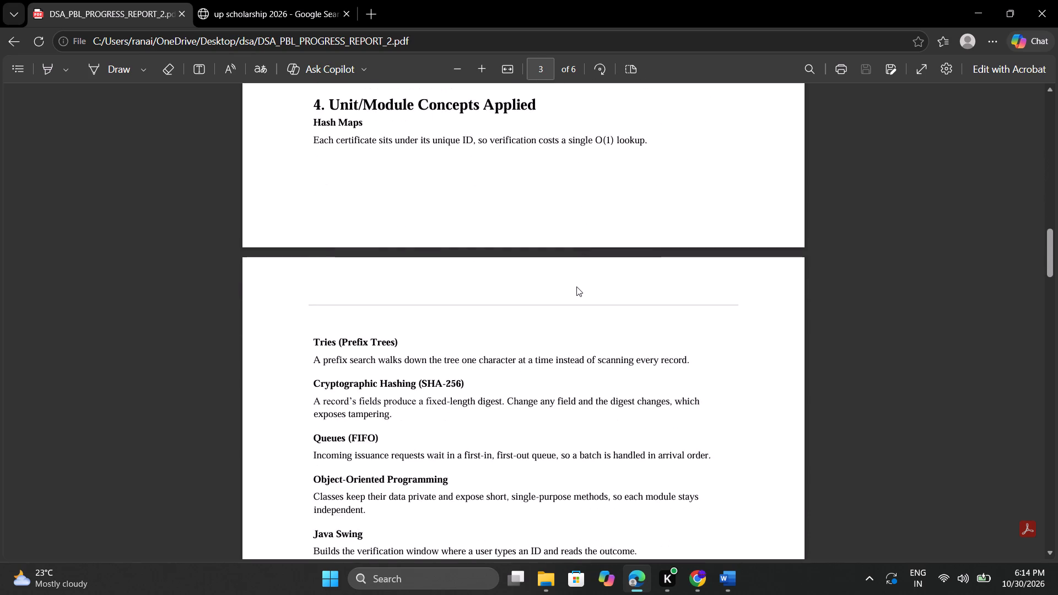
scroll(576, 286, down, 9)
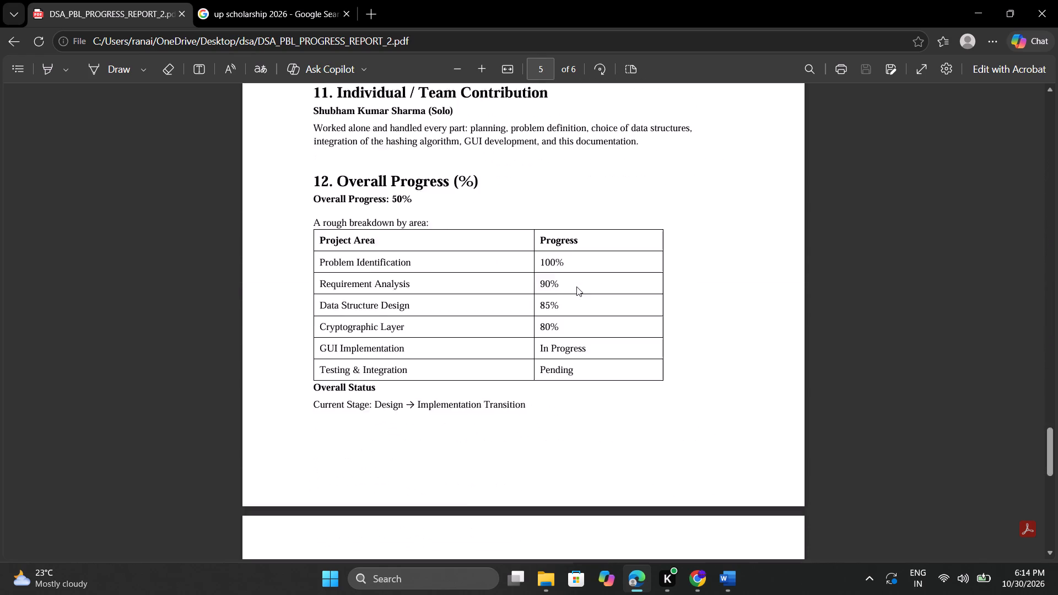
scroll(576, 286, down, 3)
scroll(576, 286, up, 1)
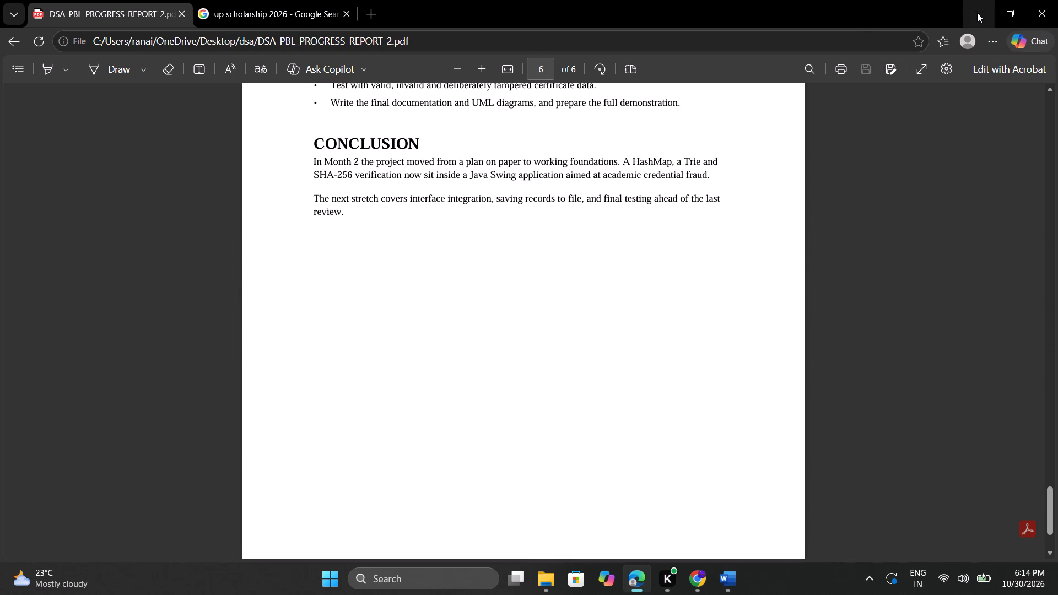
click(977, 12)
click(977, 12)
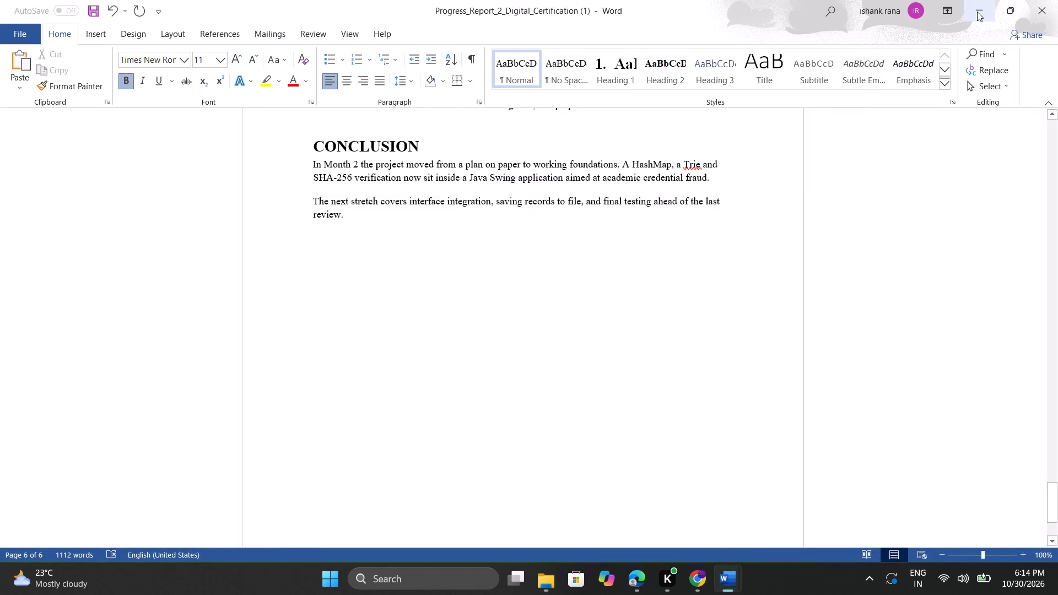
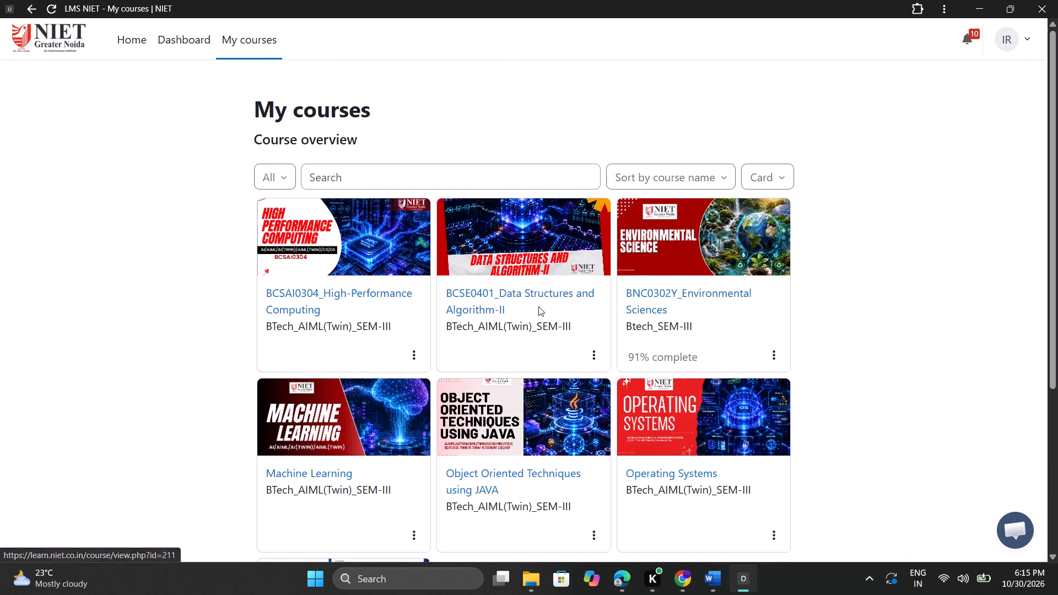
Open the individual assignment submission of the BCSE0401_Data Structures and Algorithm-II course for editing.
double_click(516, 295)
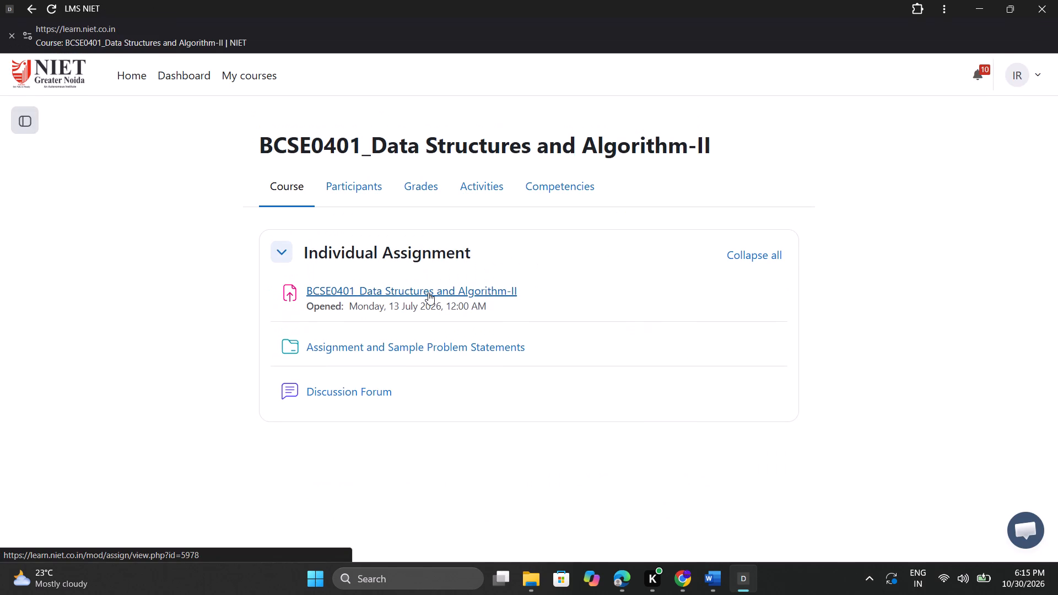
double_click(428, 293)
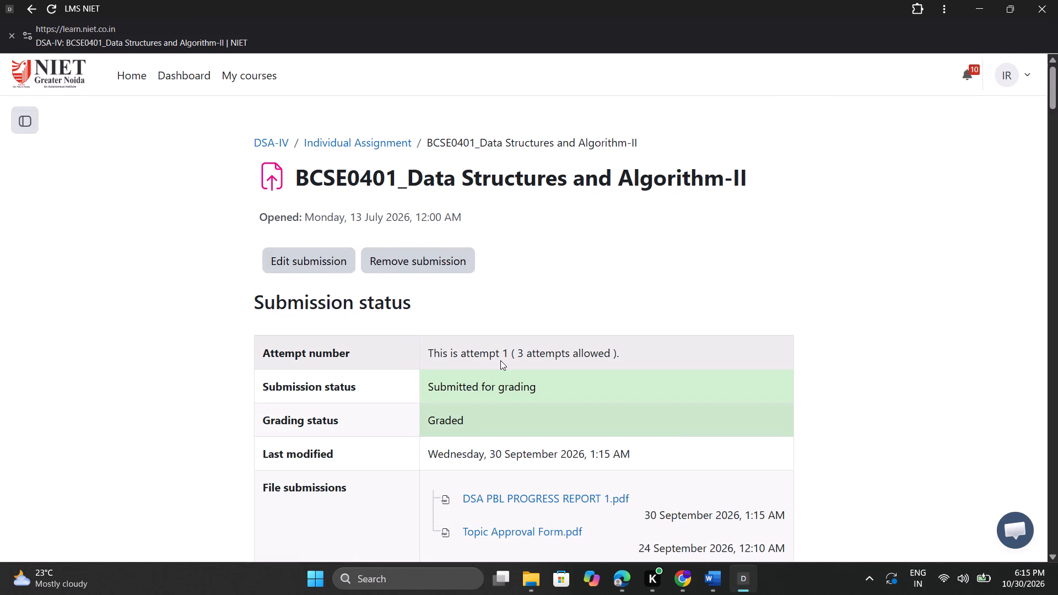
click(327, 256)
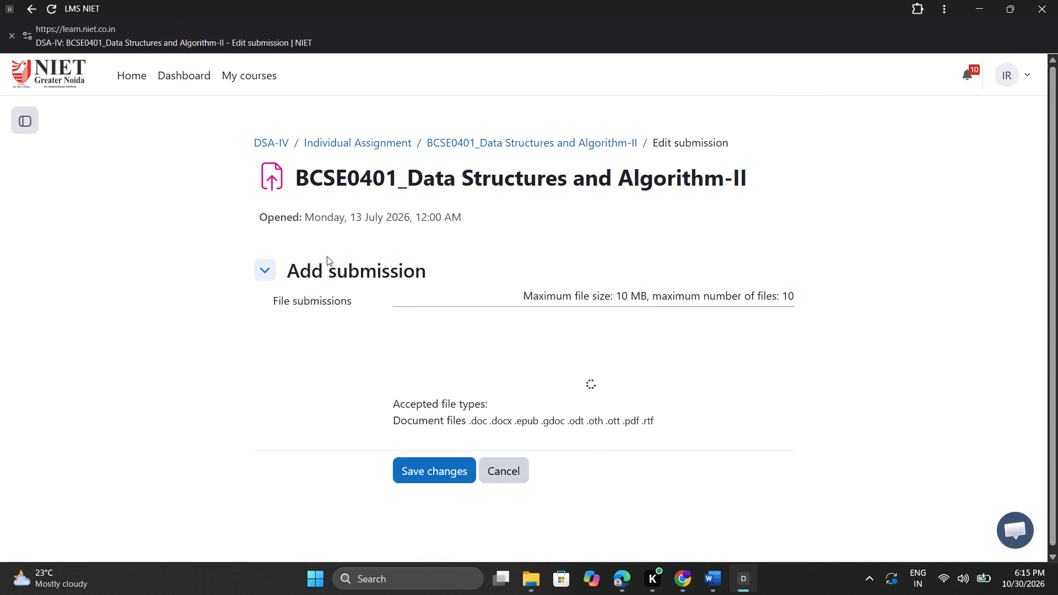
Choose DSA_PBL_PROGRESS_REPORT_2 from the dsa folder as the new attachment for the submission.
click(407, 327)
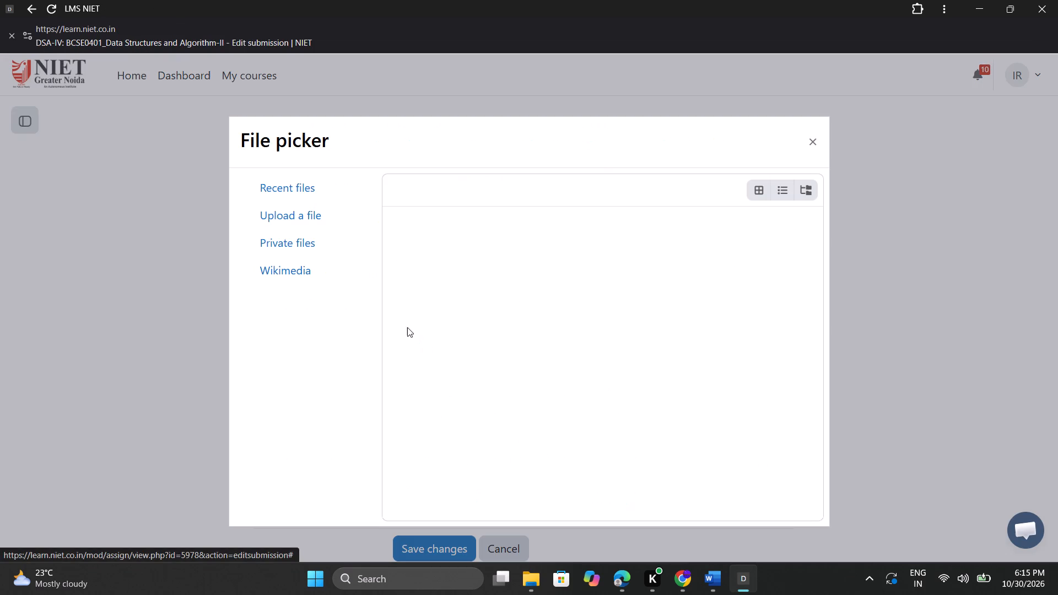
click(441, 264)
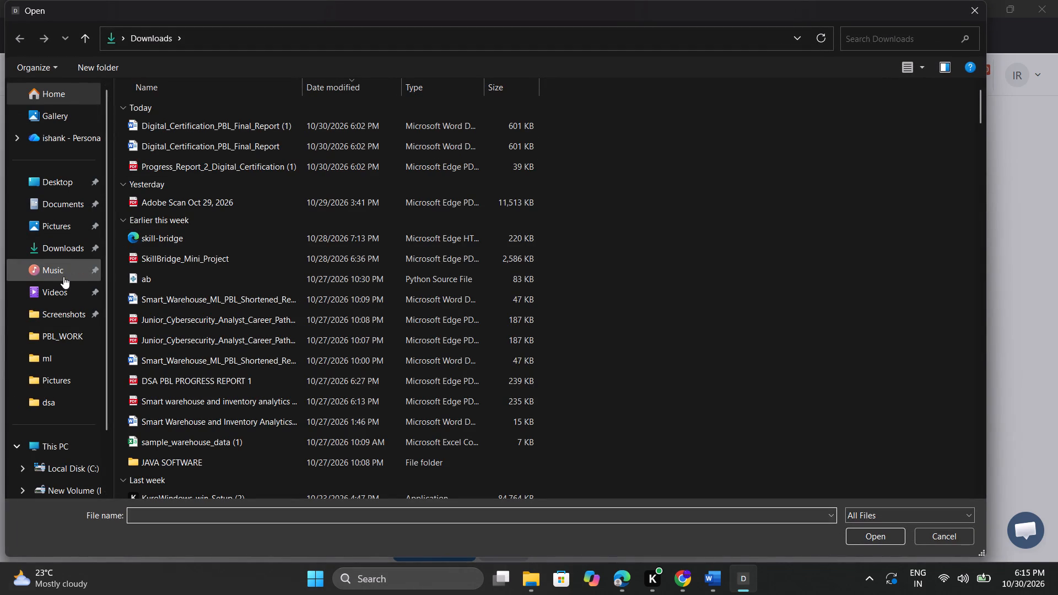
double_click(61, 398)
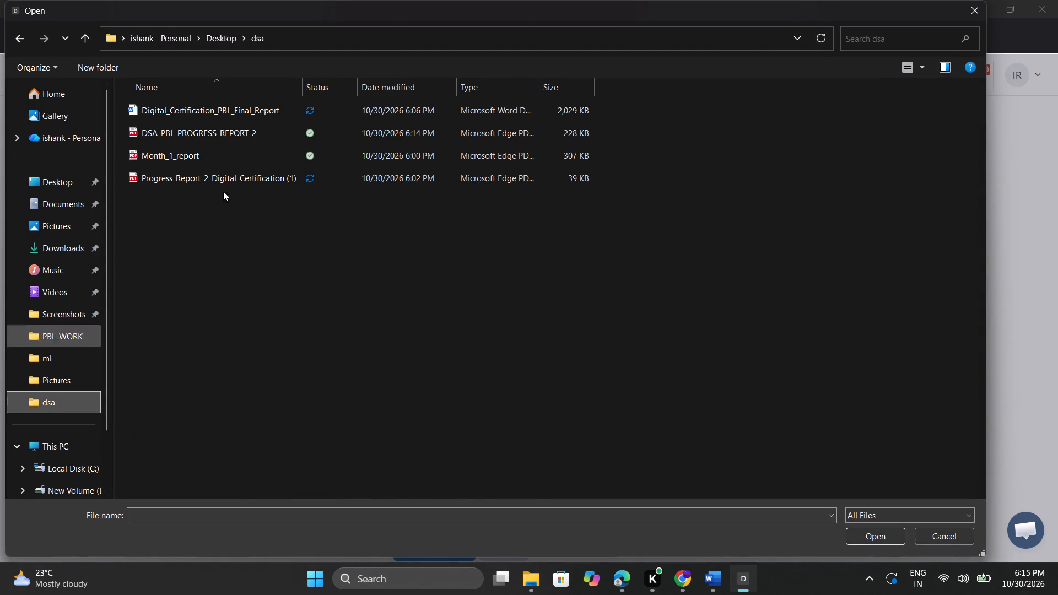
double_click(246, 132)
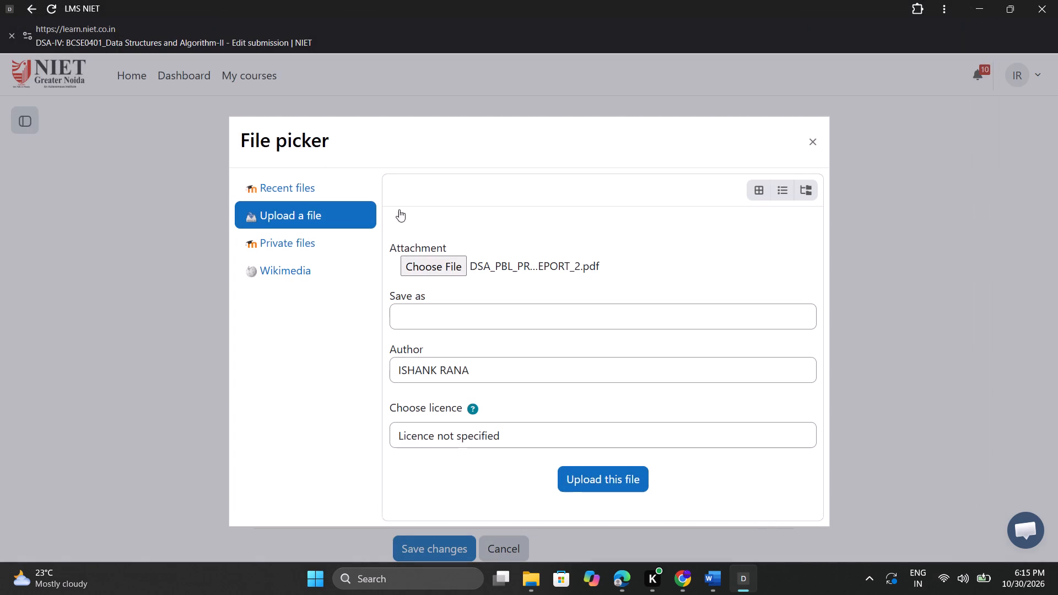
Upload the attachment with the save-as name DSA_PBL_PROGRESS_REPORT_2 and save the submission changes.
drag(473, 264, 613, 272)
key(ctrl+c)
click(527, 322)
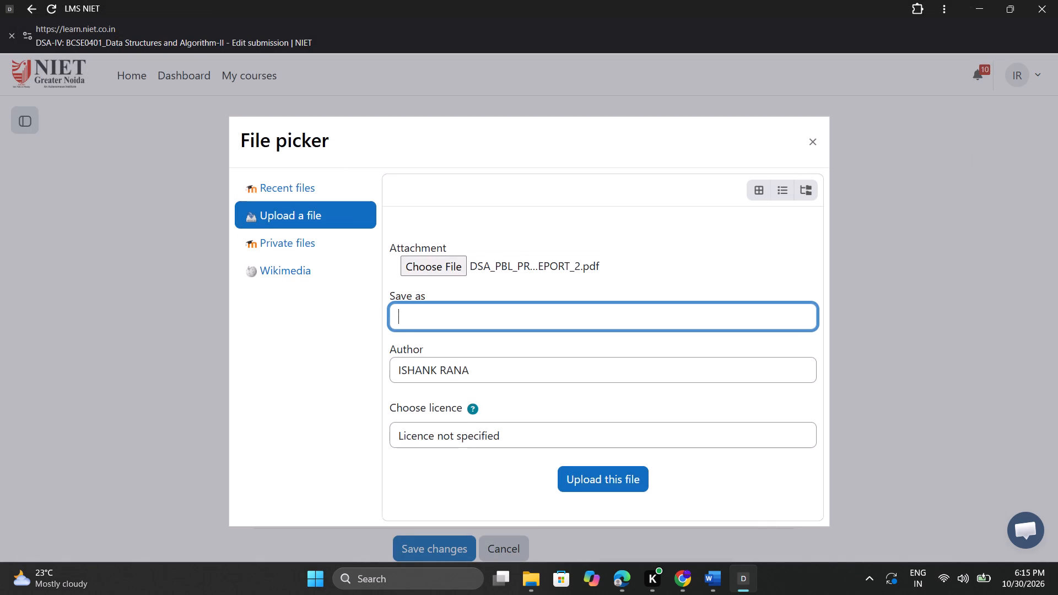
key(ctrl+v)
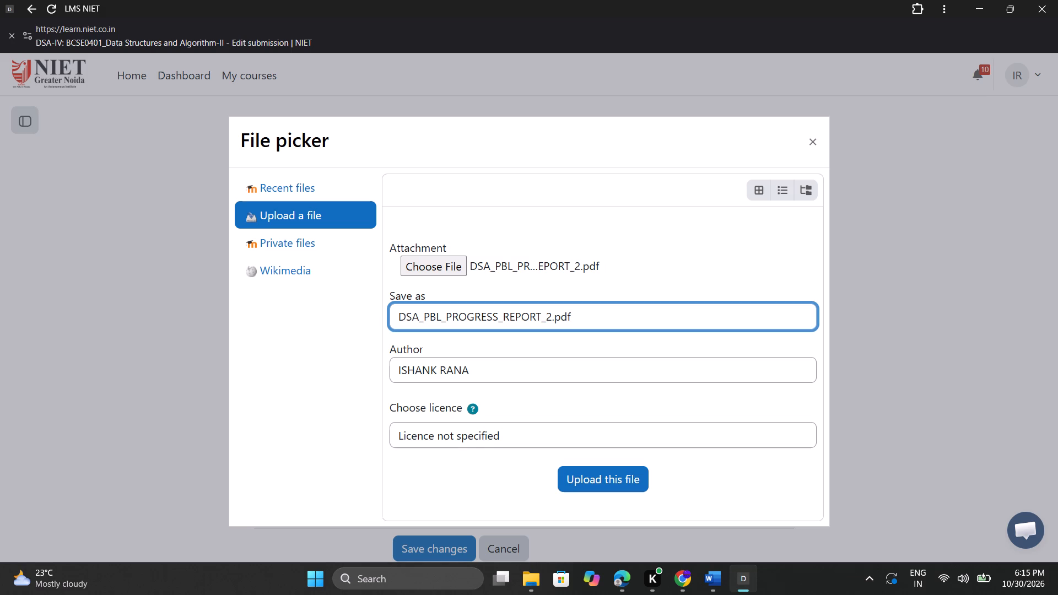
key(BackSpace)
key(BackSpace)
key(BackSpace)
key(BackSpace)
click(599, 483)
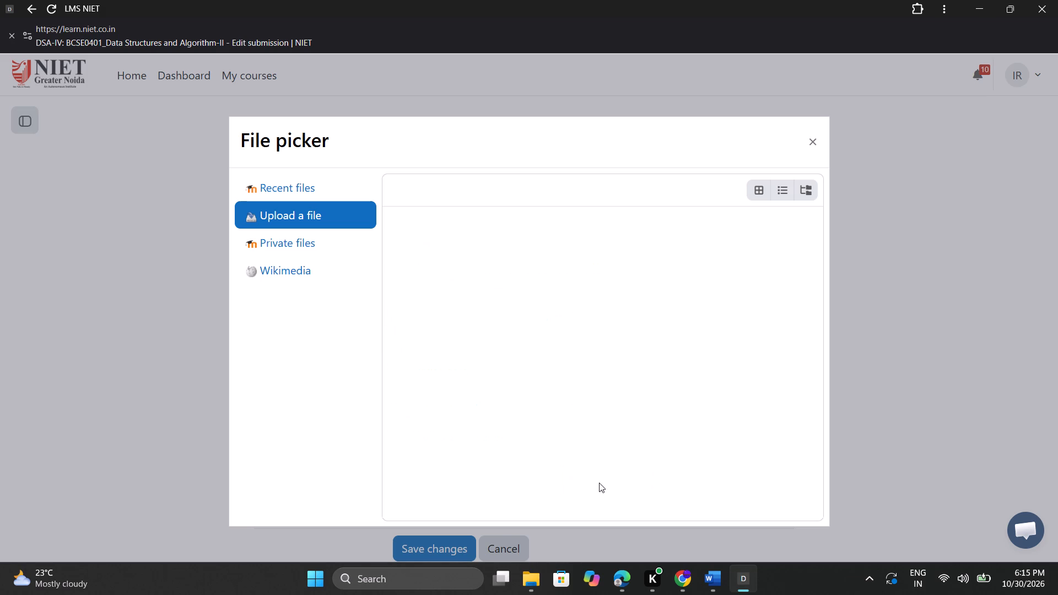
click(452, 553)
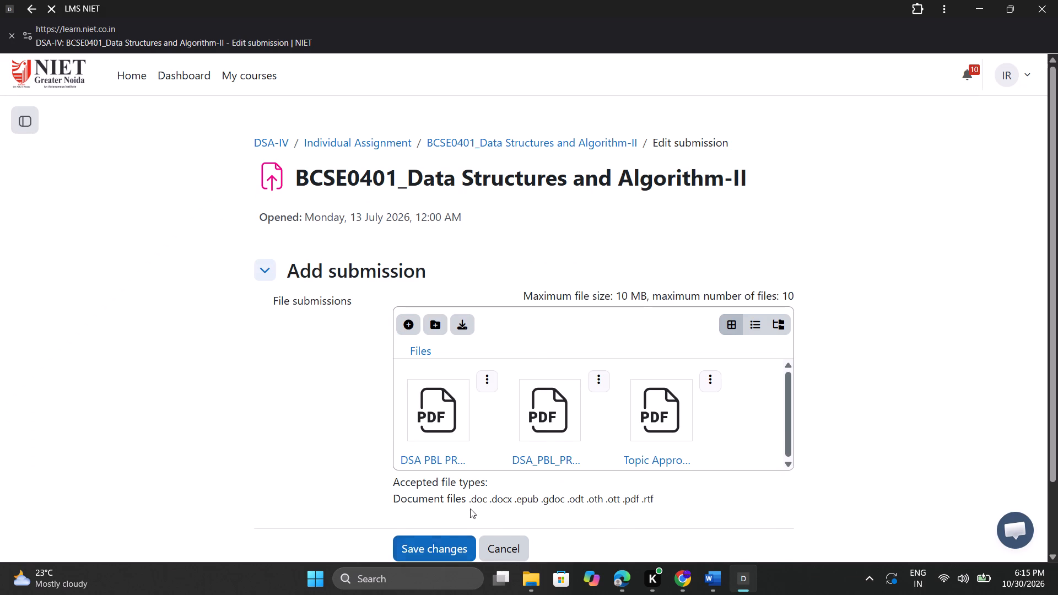
Check the submission status and file submissions of the Data Structures and Algorithm-II assignment, dismissing any interrupting notification.
scroll(511, 434, down, 2)
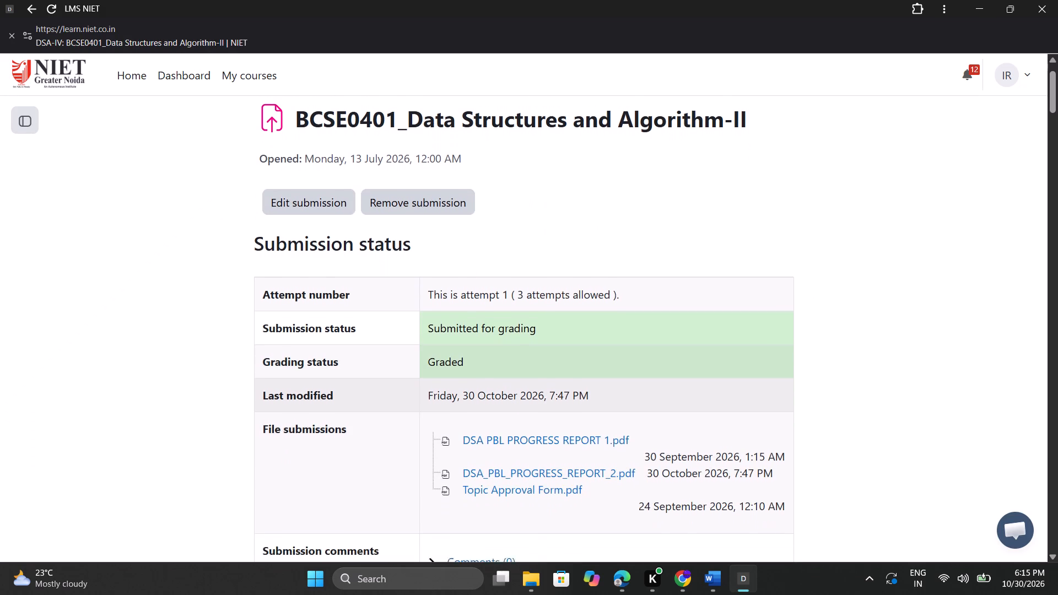
scroll(510, 420, down, 2)
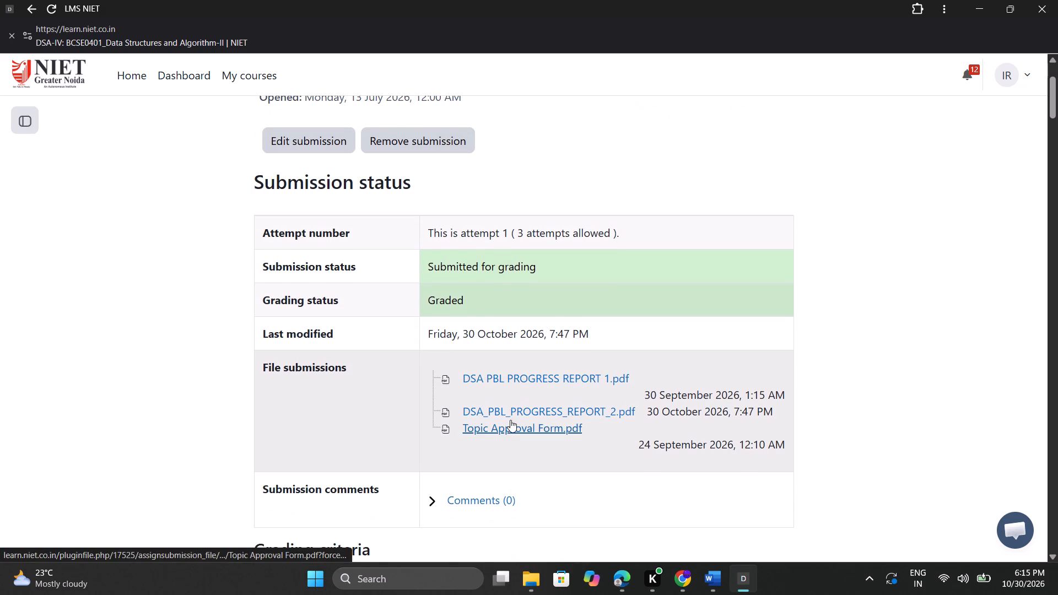
scroll(510, 420, down, 2)
scroll(510, 420, up, 9)
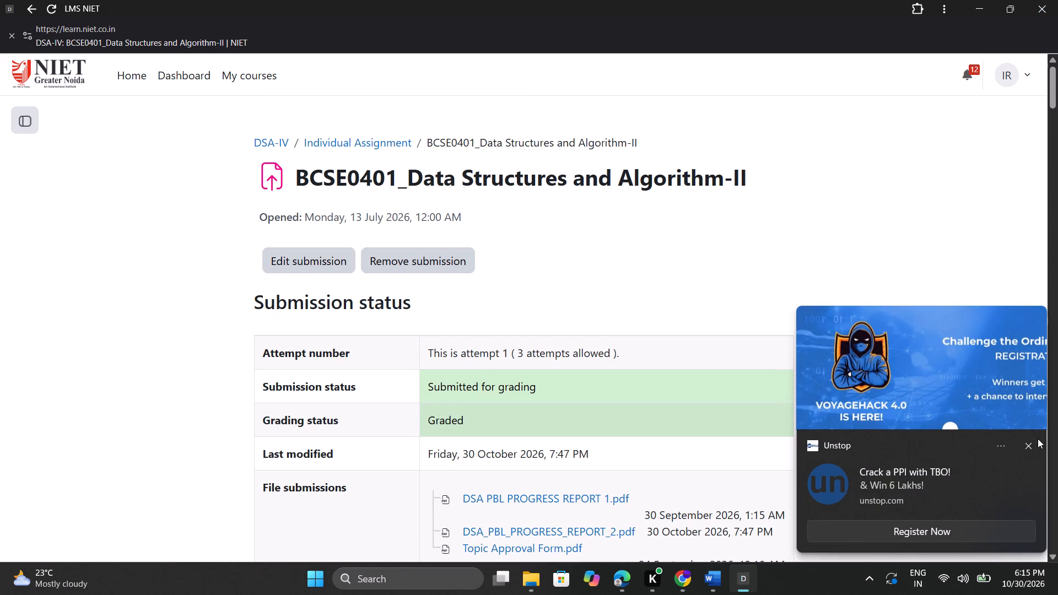
click(1025, 442)
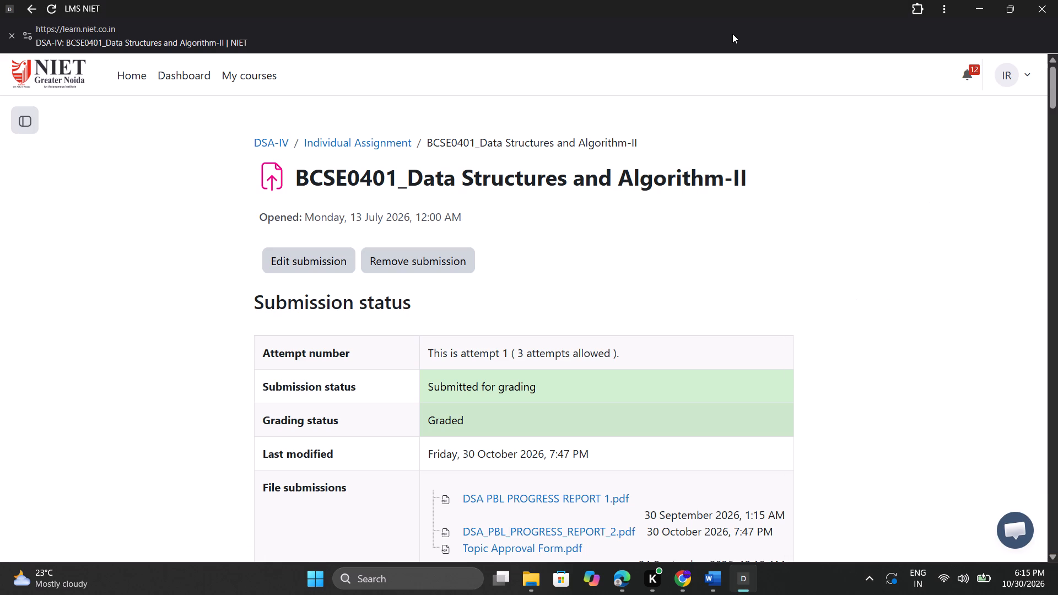
Check the submitted files of the High-Performance Computing group assignment, and view the course's participants.
click(126, 76)
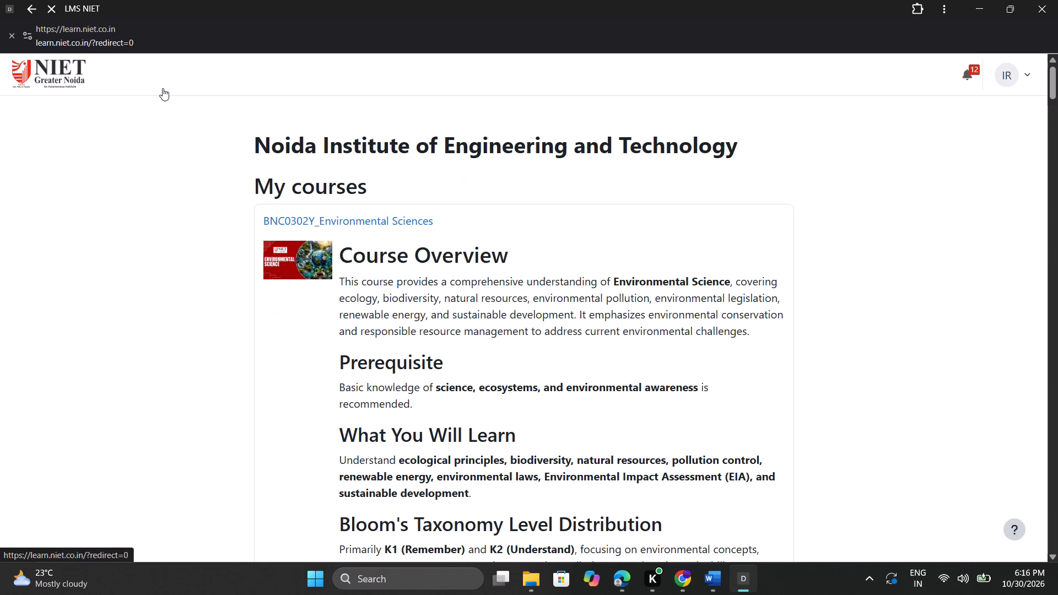
click(176, 74)
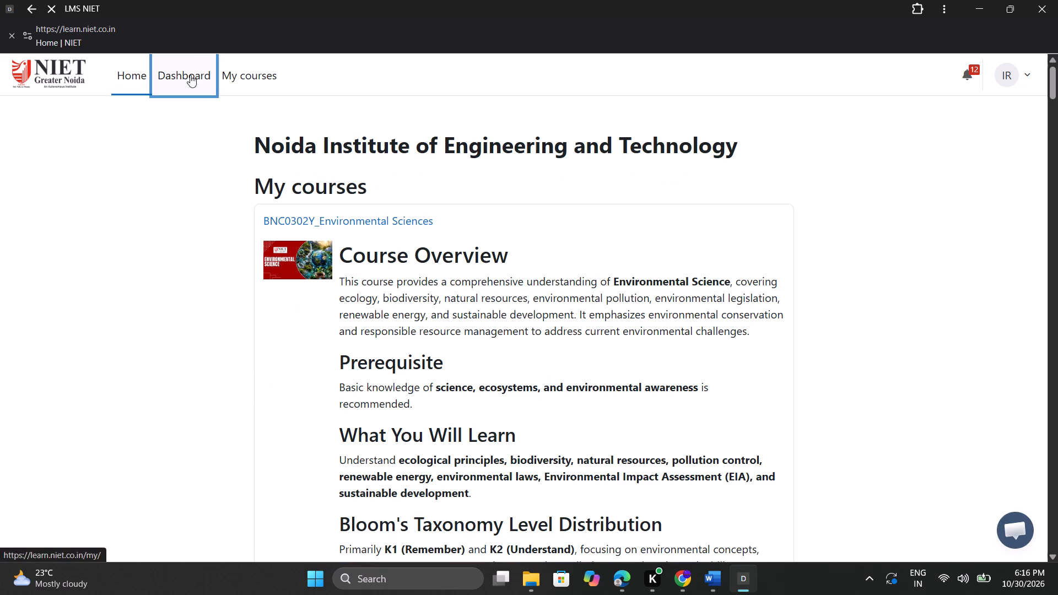
click(256, 46)
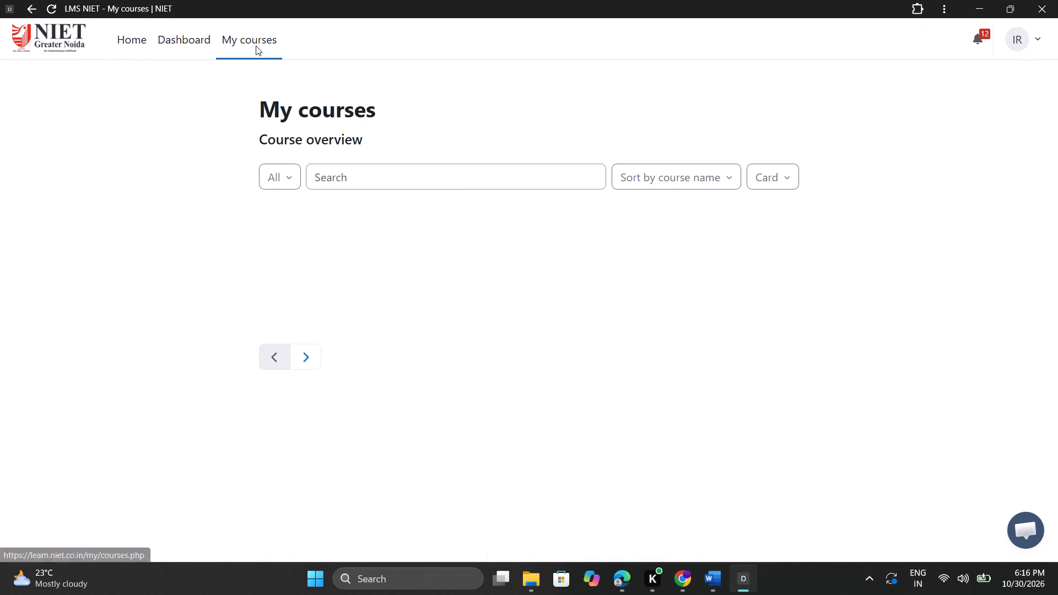
double_click(365, 290)
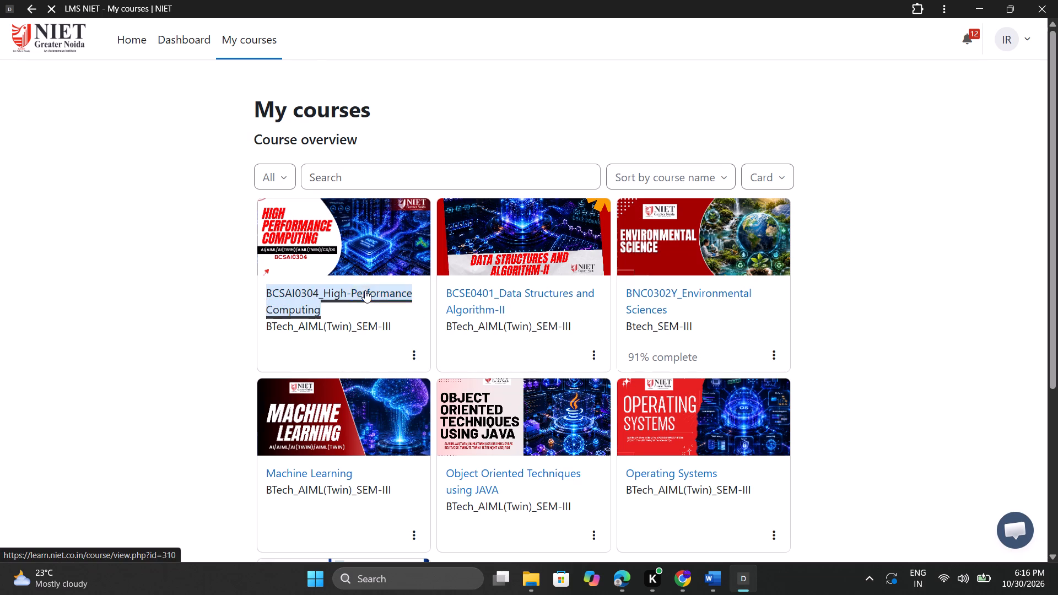
double_click(387, 296)
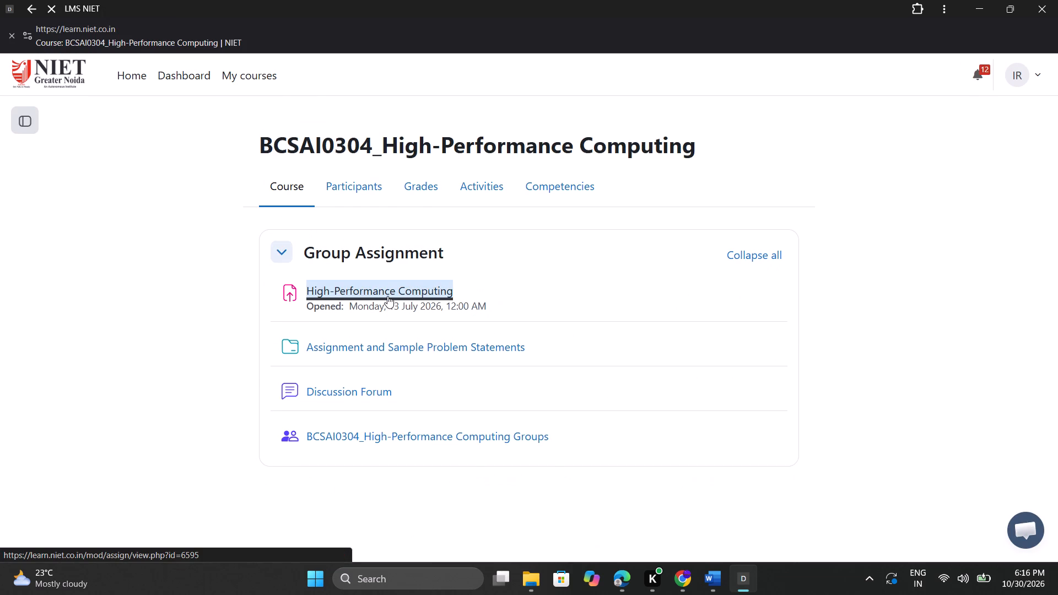
scroll(528, 381, down, 2)
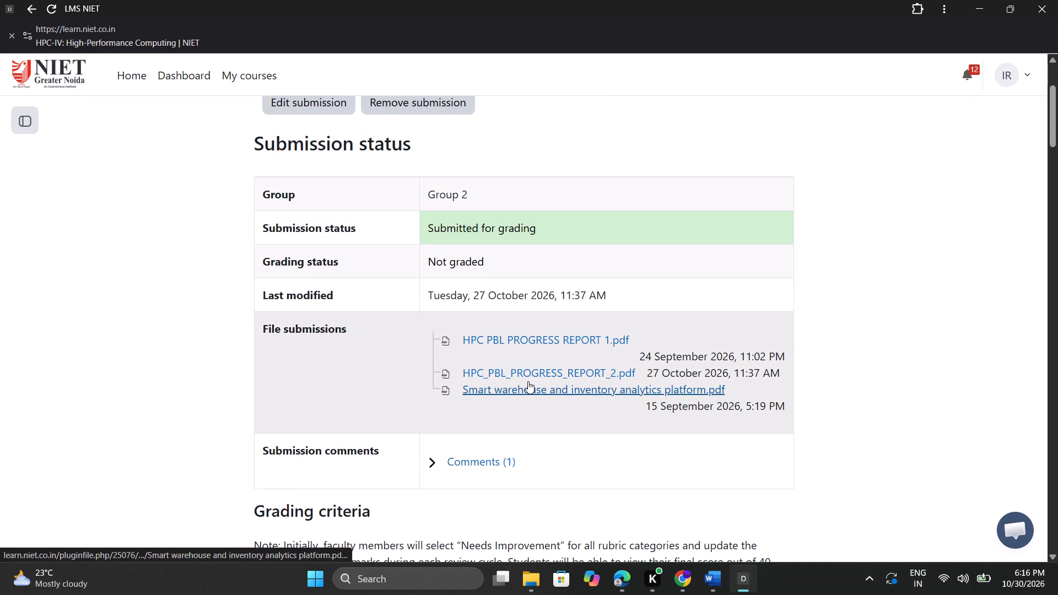
scroll(446, 259, up, 1)
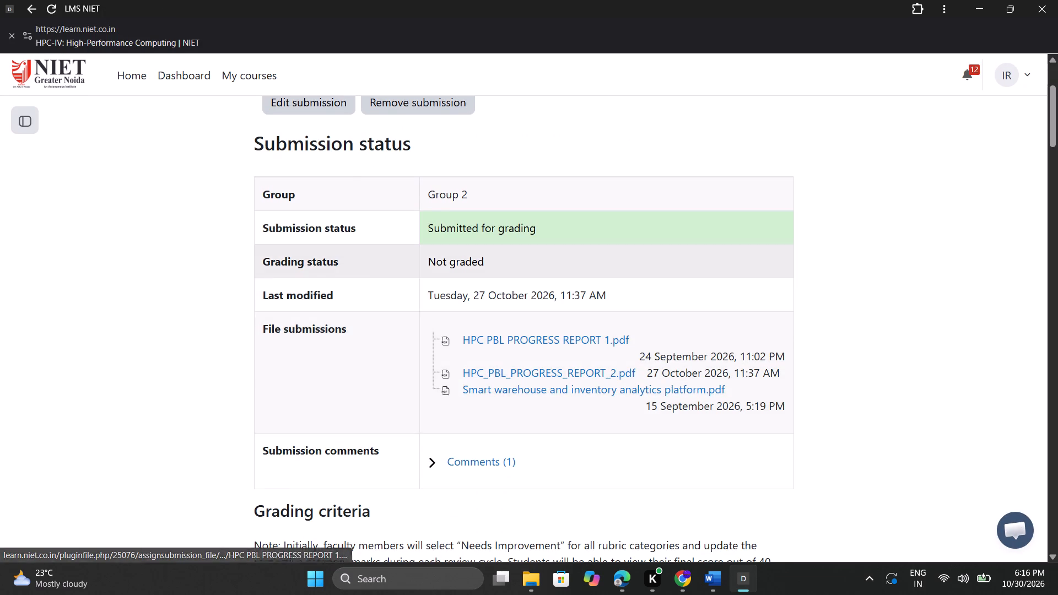
scroll(446, 259, up, 2)
scroll(343, 198, right, 12)
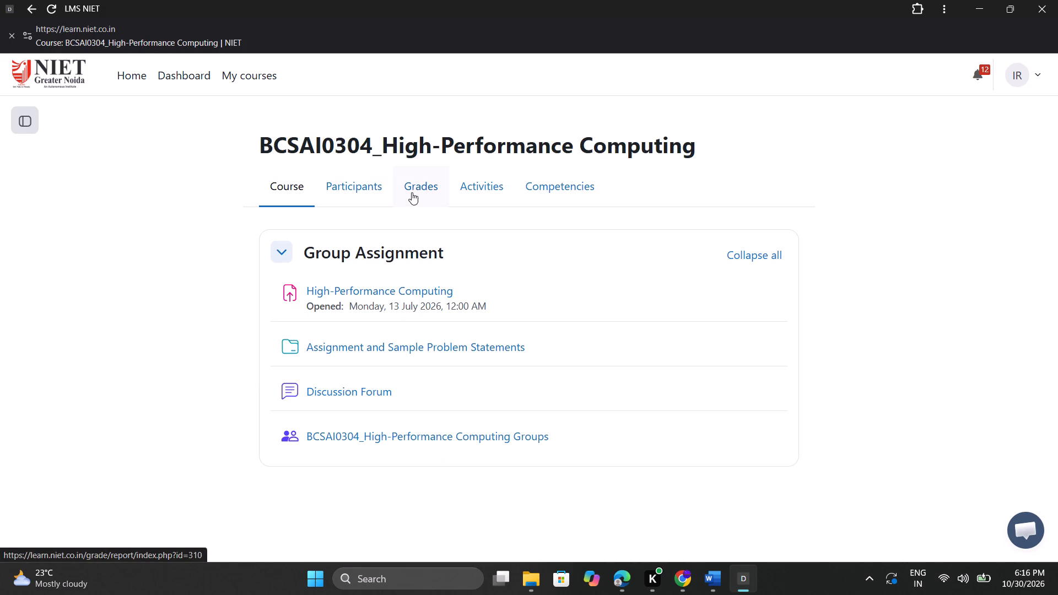
click(371, 186)
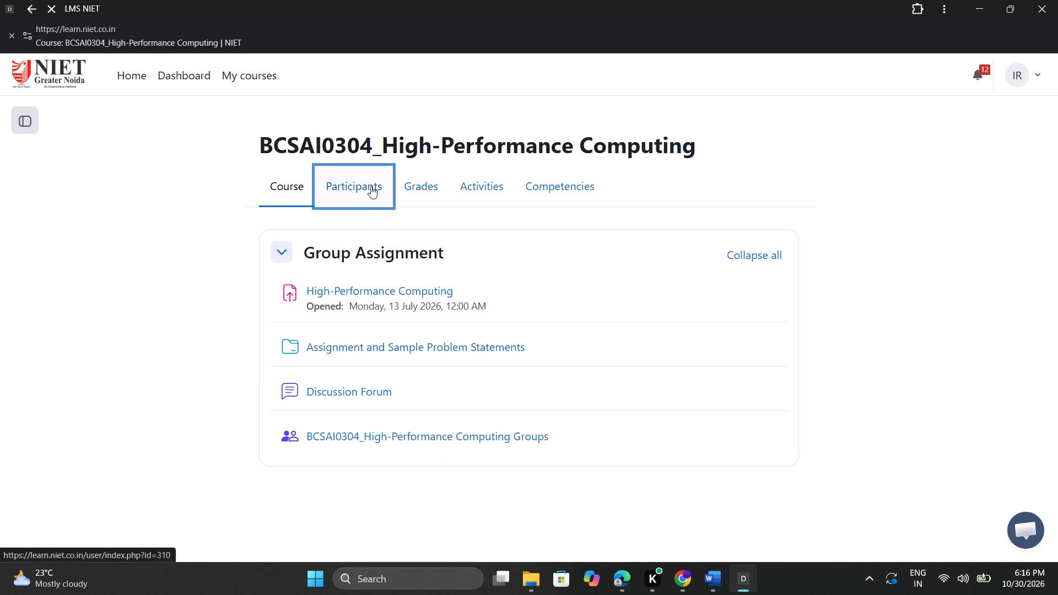
Check the submission status and submitted files of the Object Oriented Techniques using JAVA capstone project.
click(246, 73)
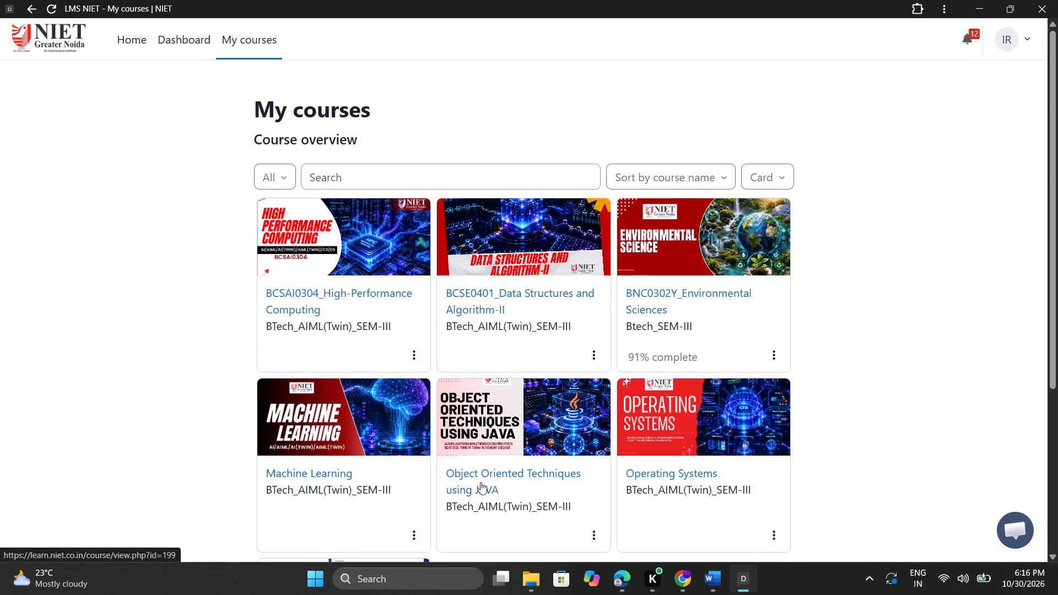
click(504, 464)
double_click(504, 469)
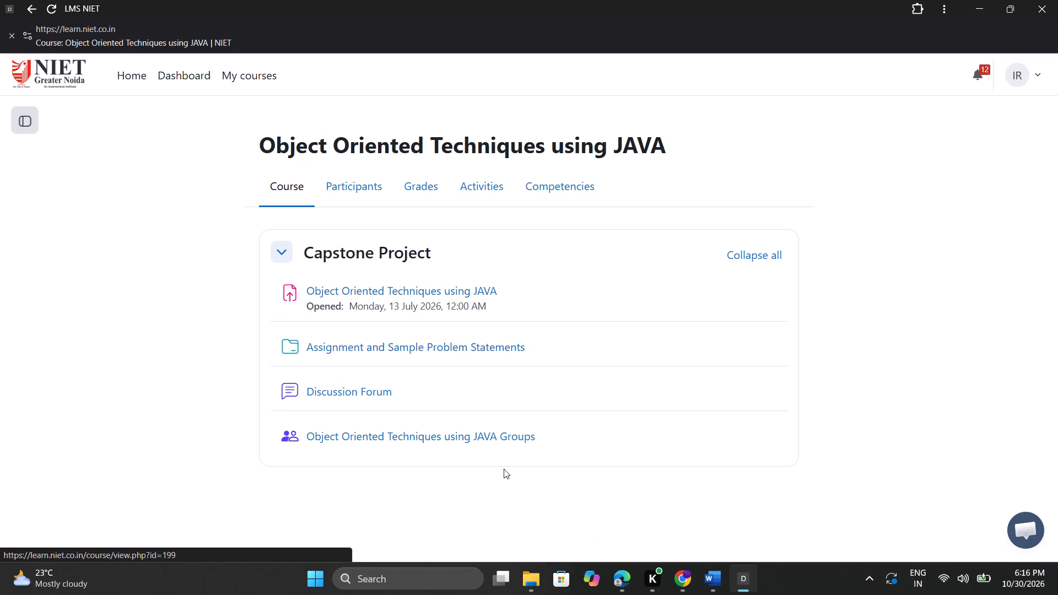
double_click(461, 289)
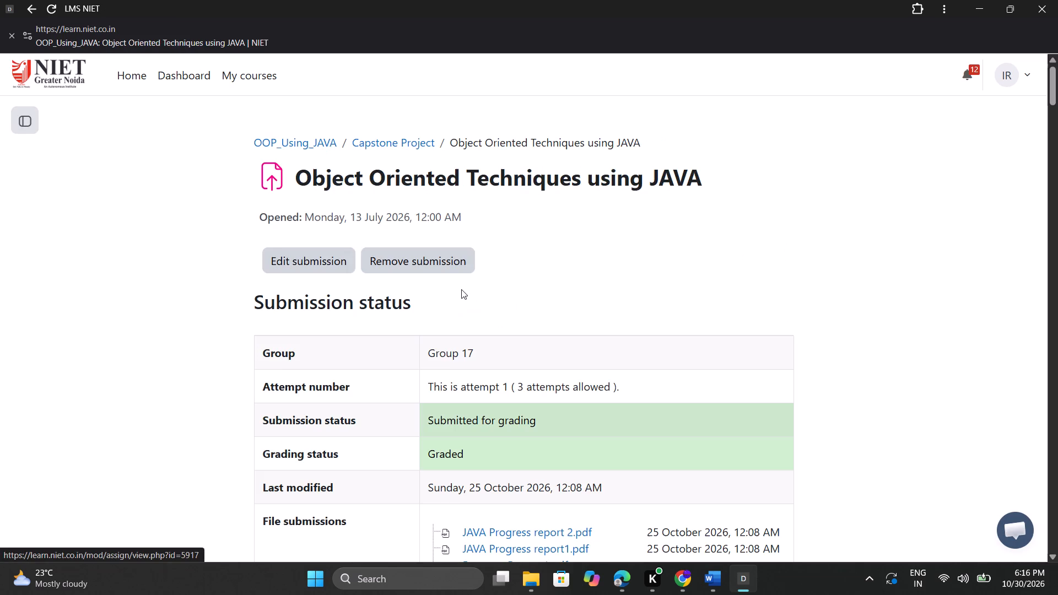
scroll(461, 289, down, 1)
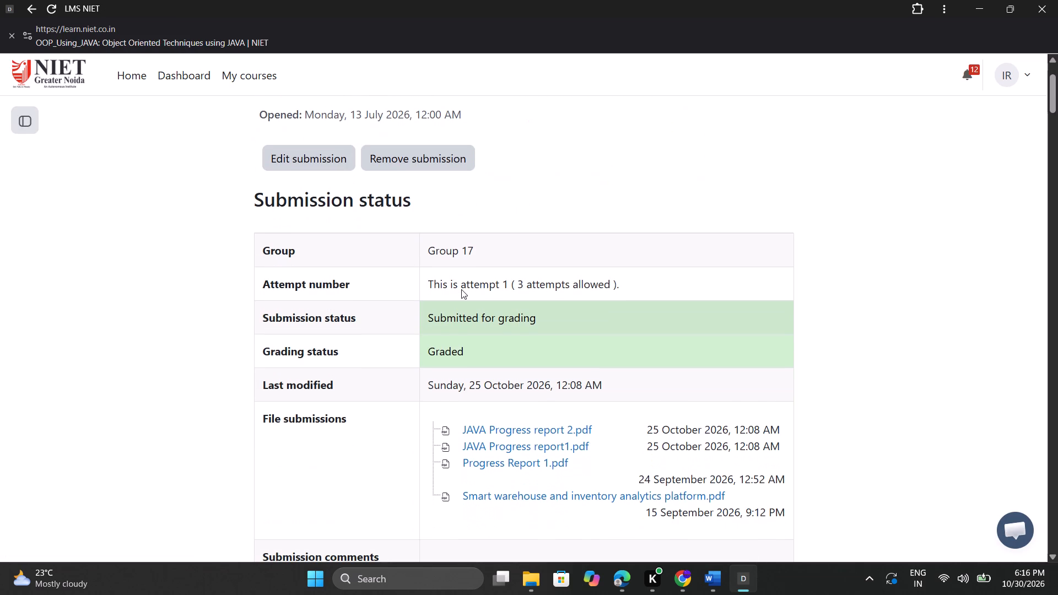
scroll(461, 289, up, 3)
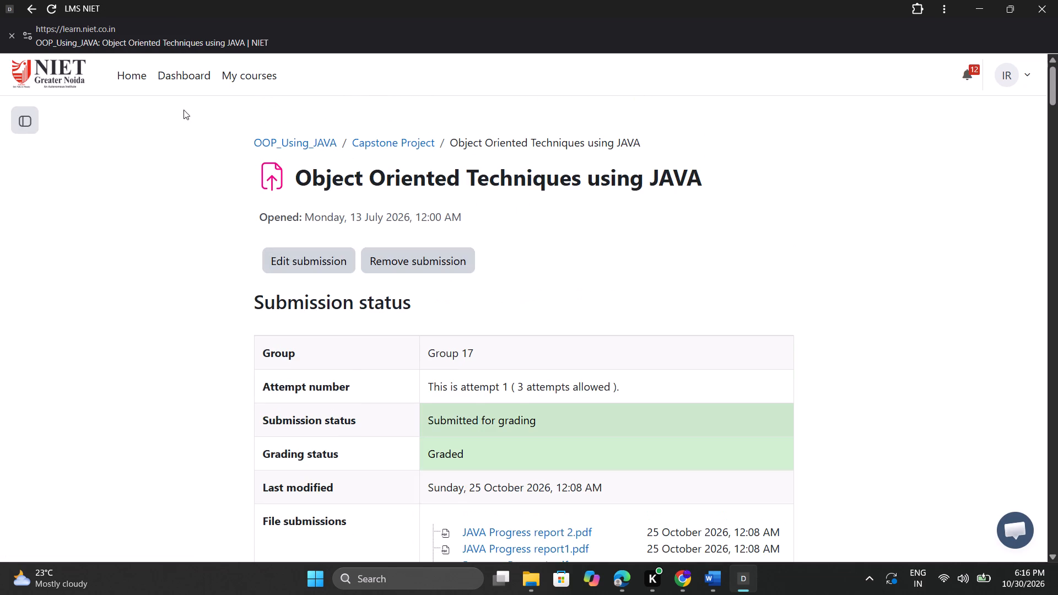
Check the submission status and submitted files of the Operating Systems group assignment.
click(269, 73)
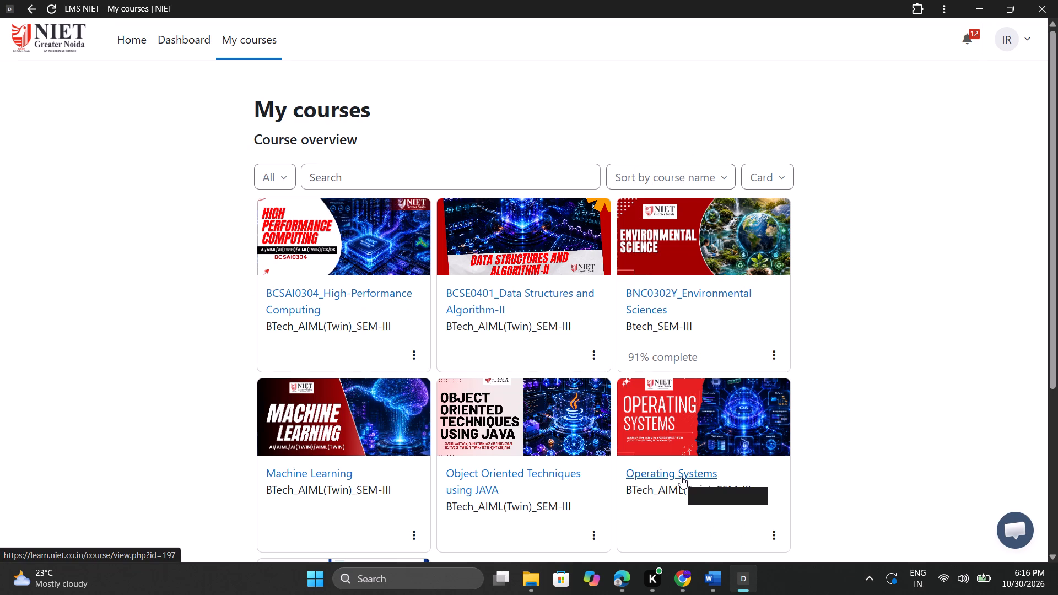
double_click(681, 477)
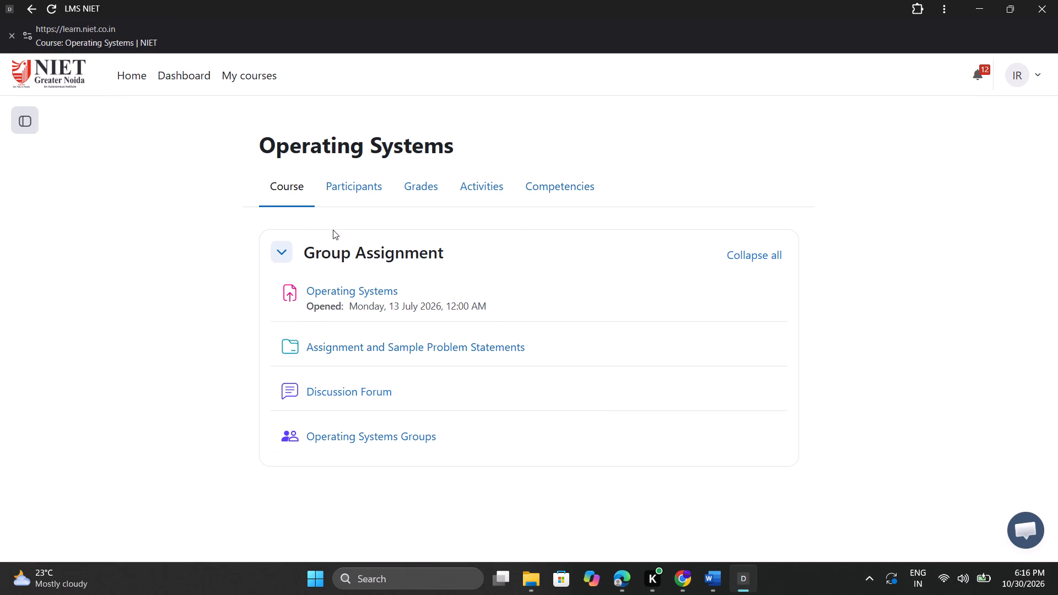
double_click(377, 289)
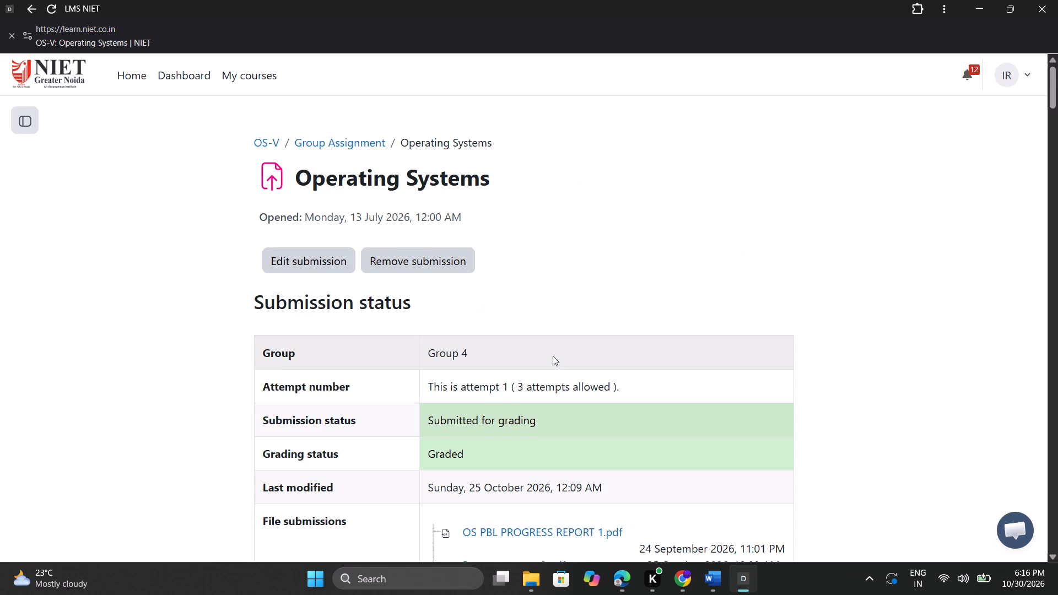
scroll(553, 356, down, 2)
scroll(553, 356, up, 8)
scroll(553, 356, right, 2)
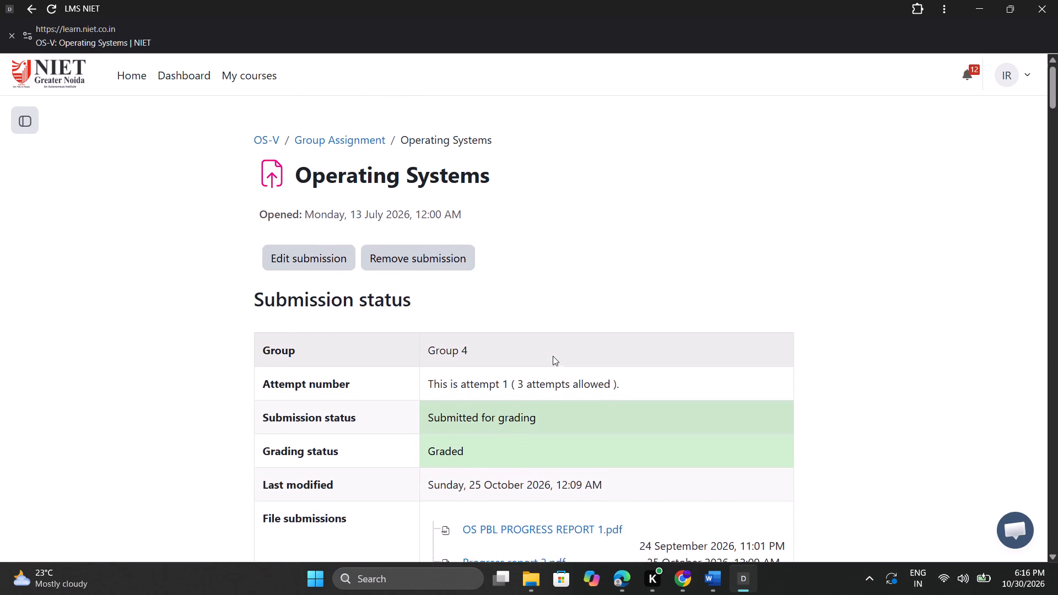
scroll(553, 356, right, 3)
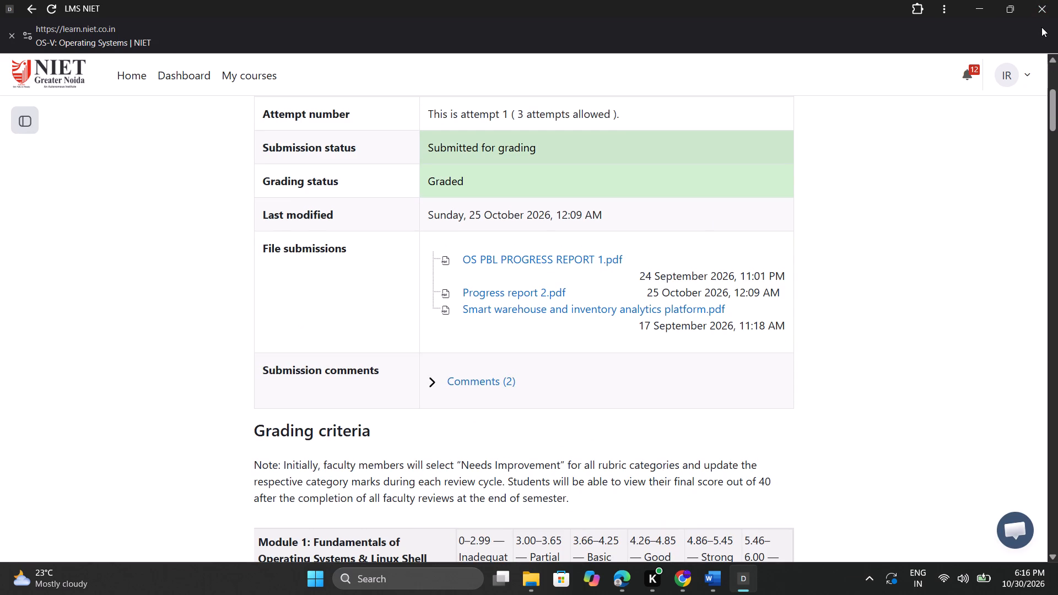
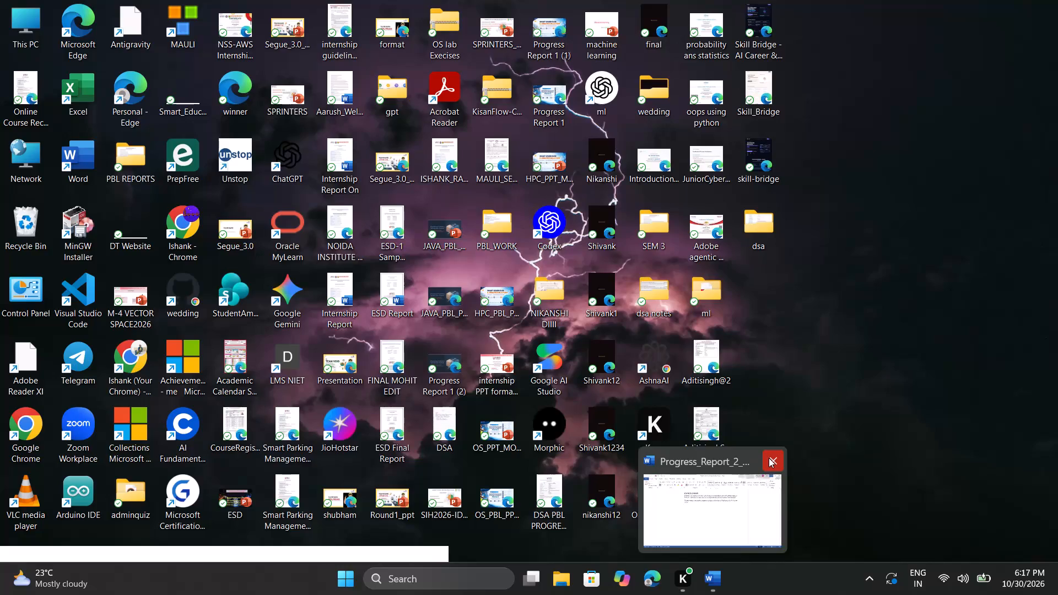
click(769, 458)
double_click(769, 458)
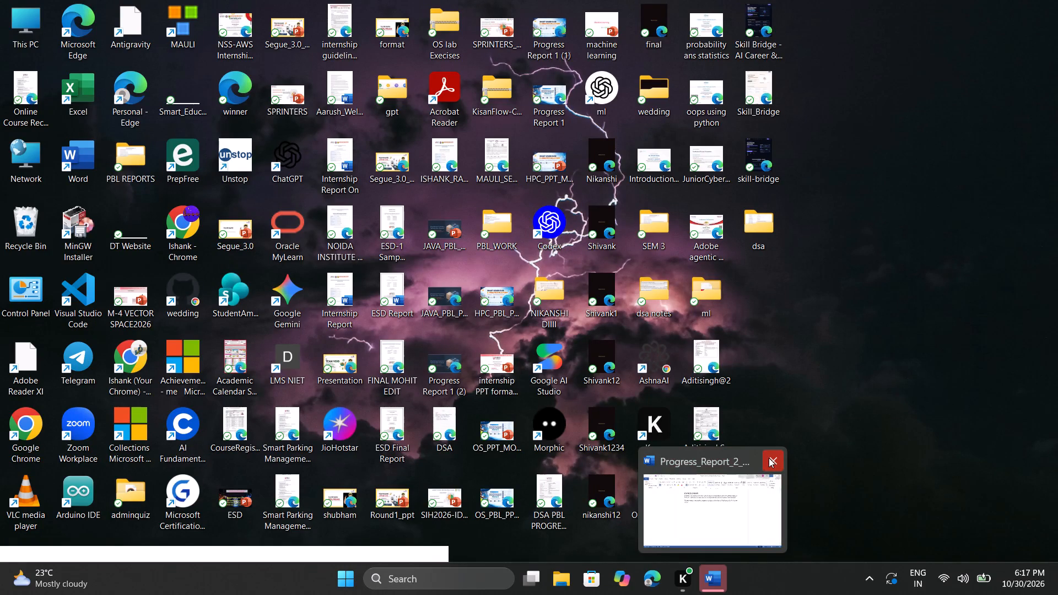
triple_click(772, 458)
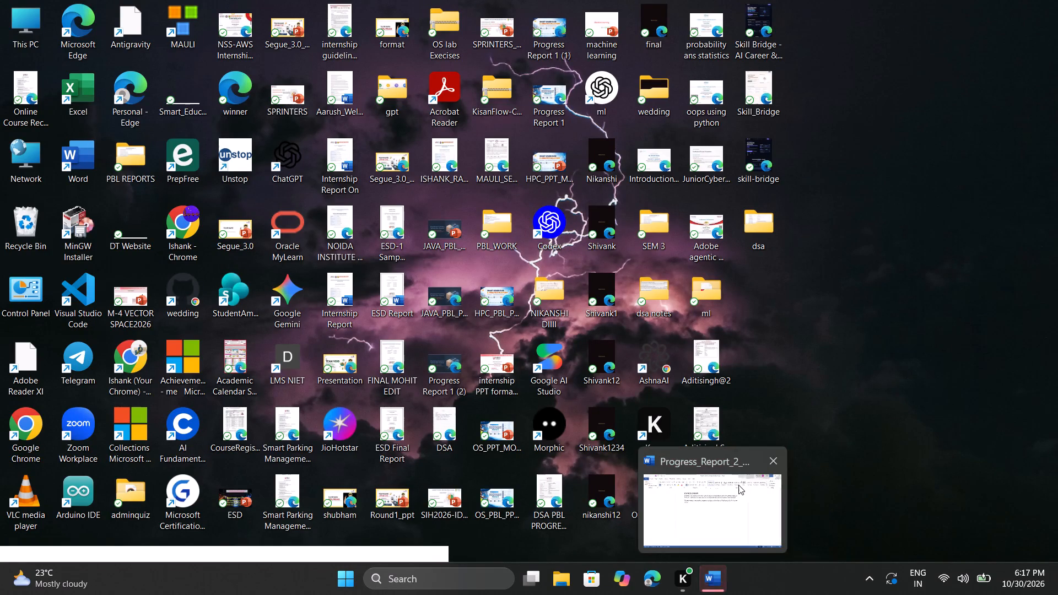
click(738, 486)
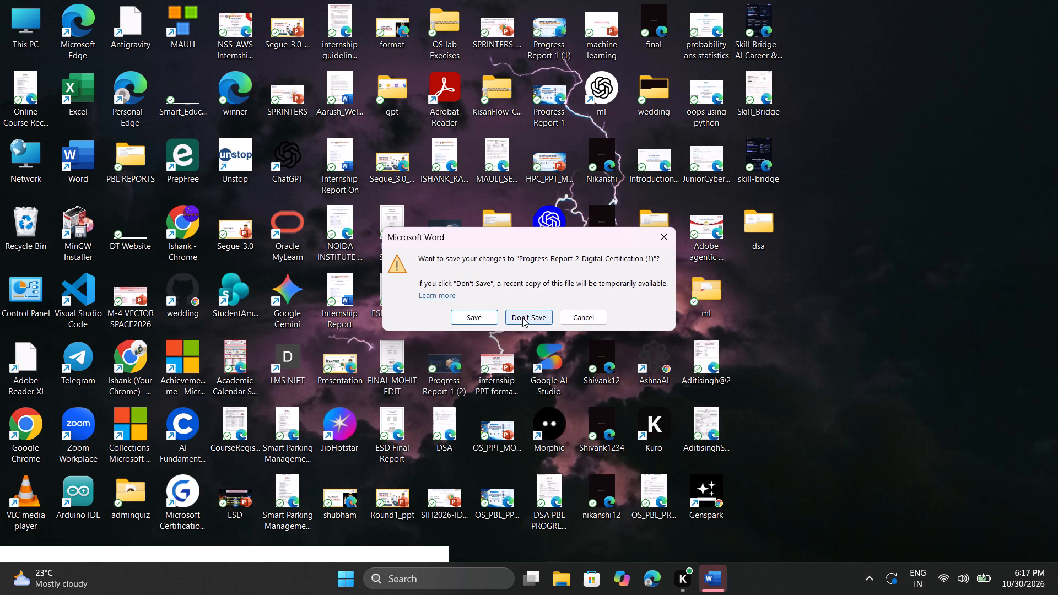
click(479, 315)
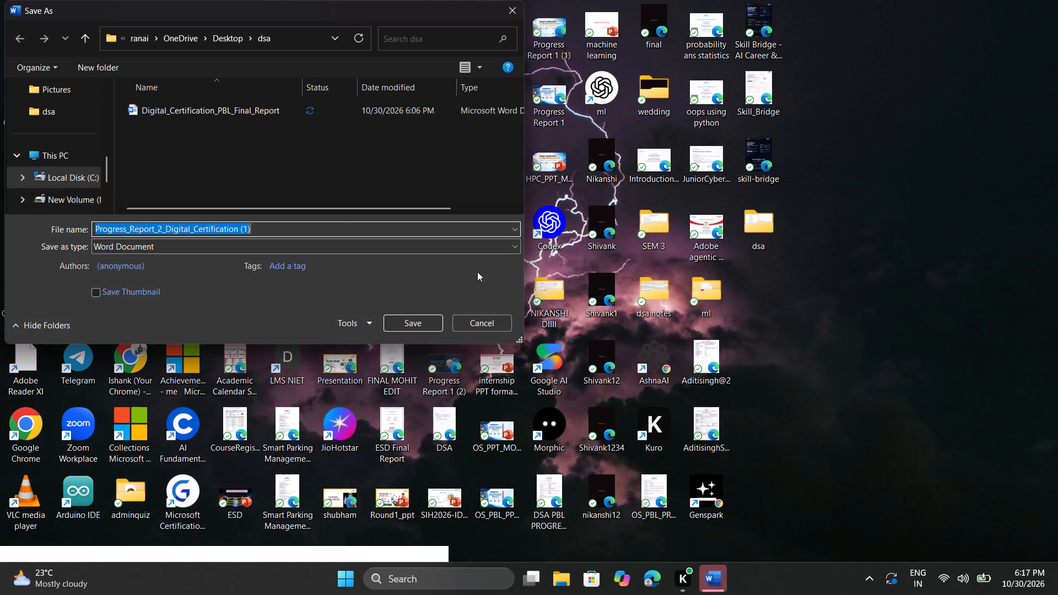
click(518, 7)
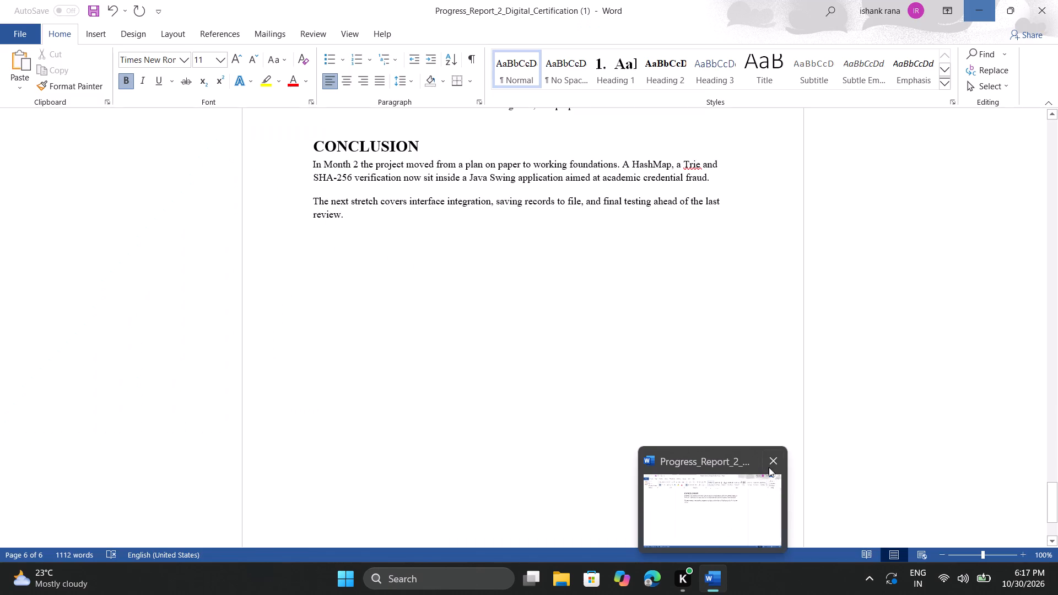
Close the Progress_Report_2_Digital_Certification (1) document in Word.
click(774, 462)
click(755, 478)
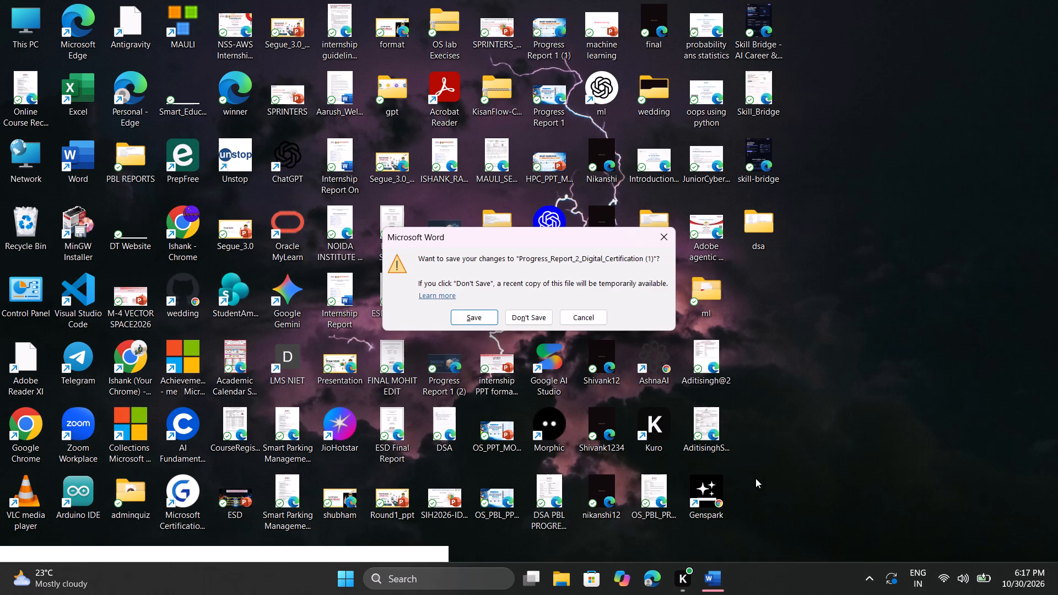
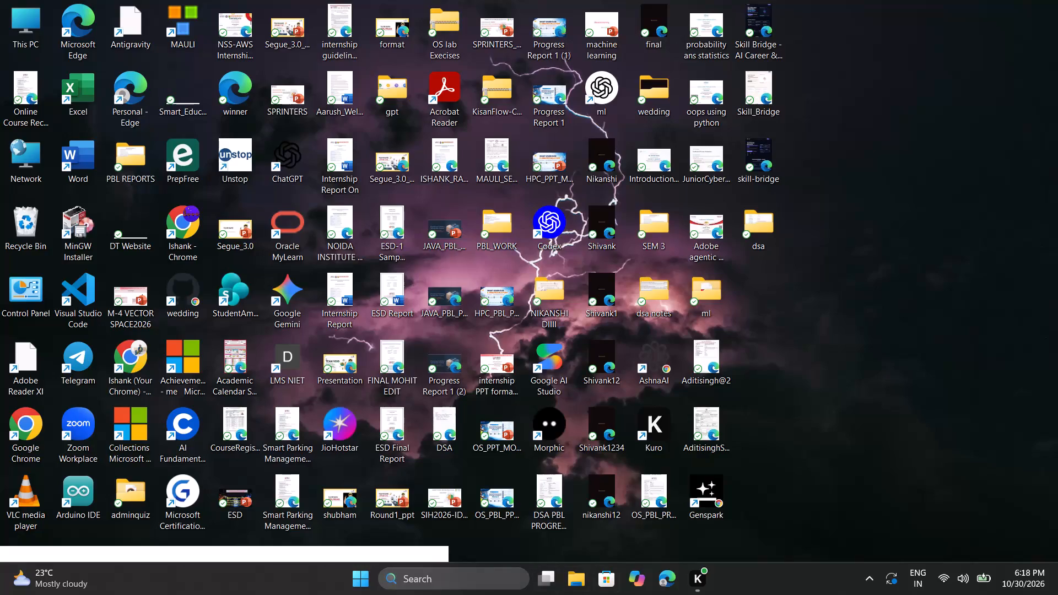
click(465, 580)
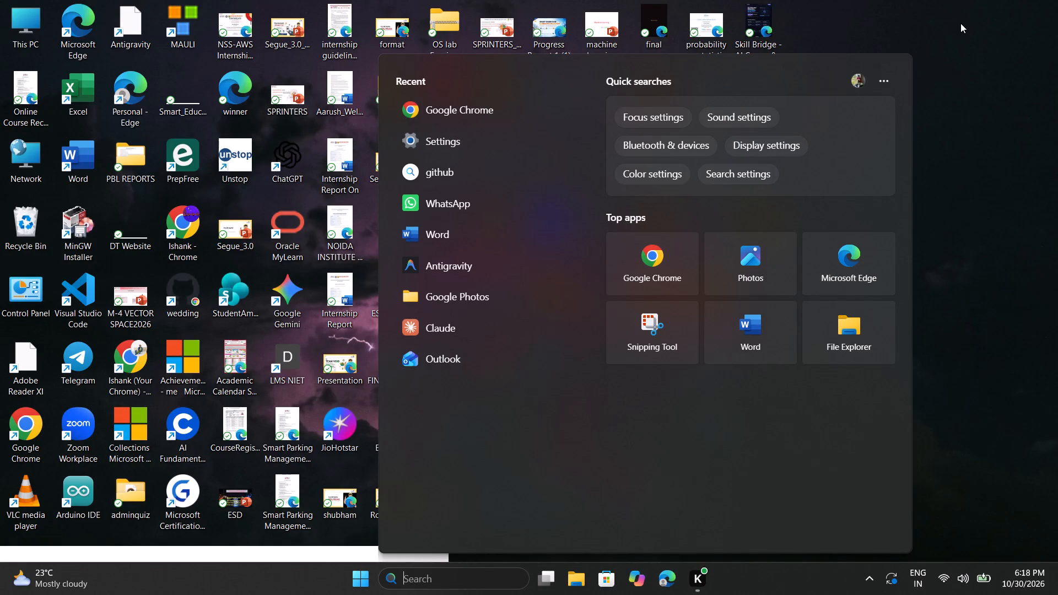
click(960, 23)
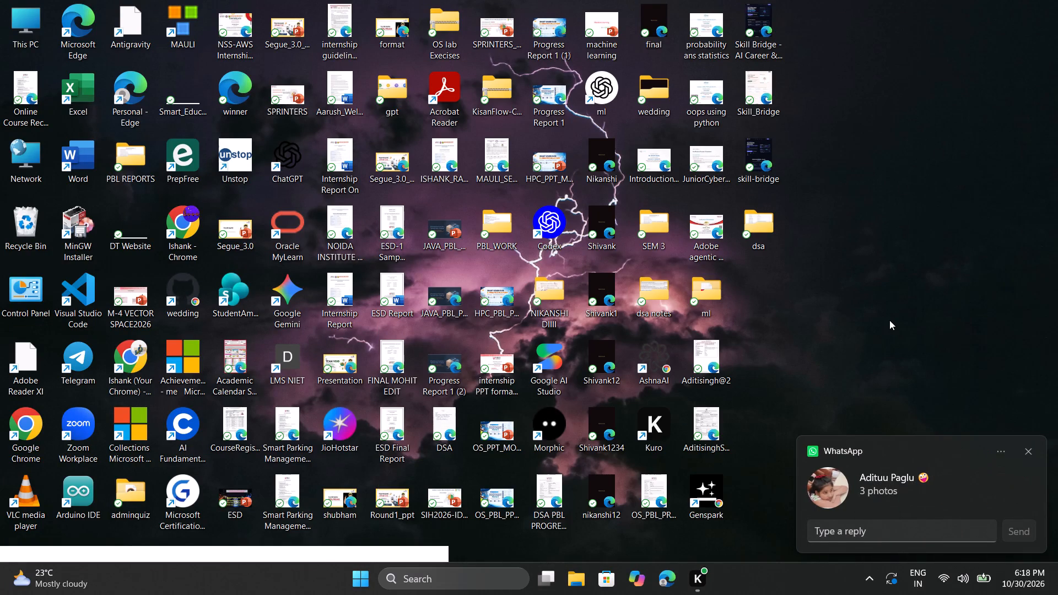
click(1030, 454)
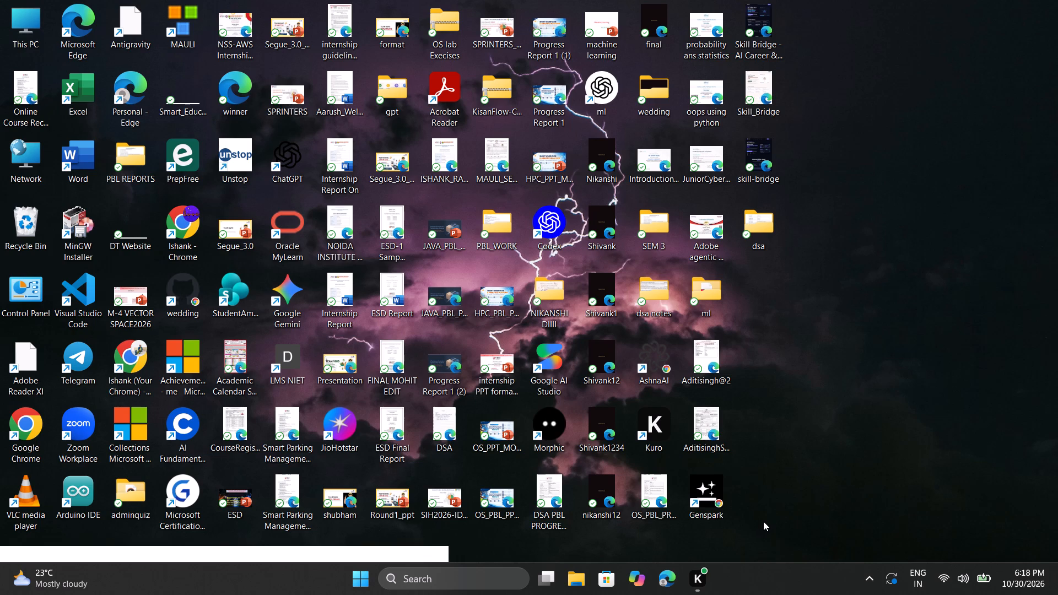
Launch Word, create a new blank document and maximize its window.
click(436, 580)
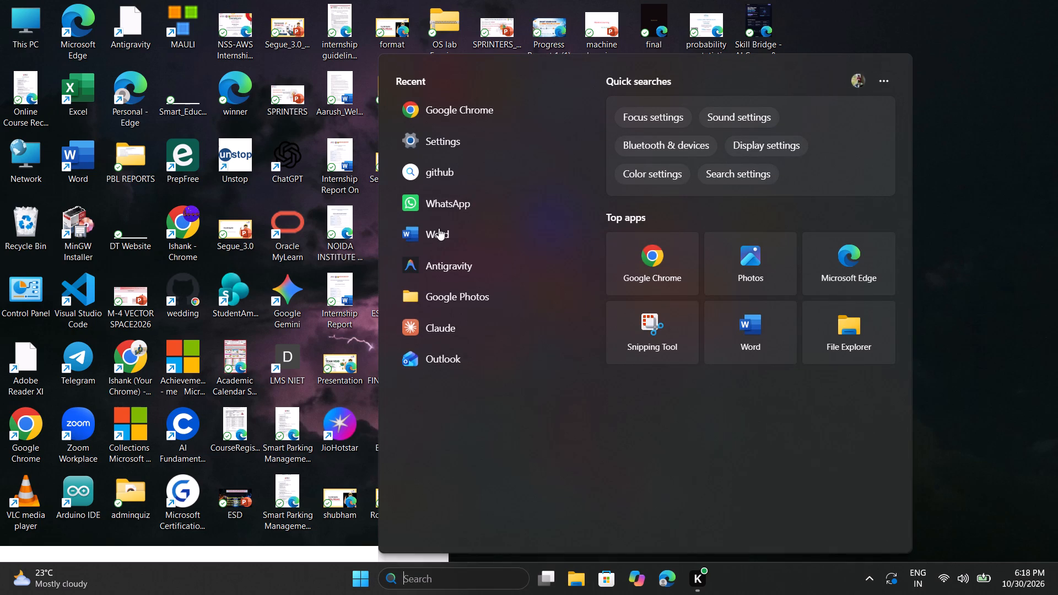
double_click(439, 228)
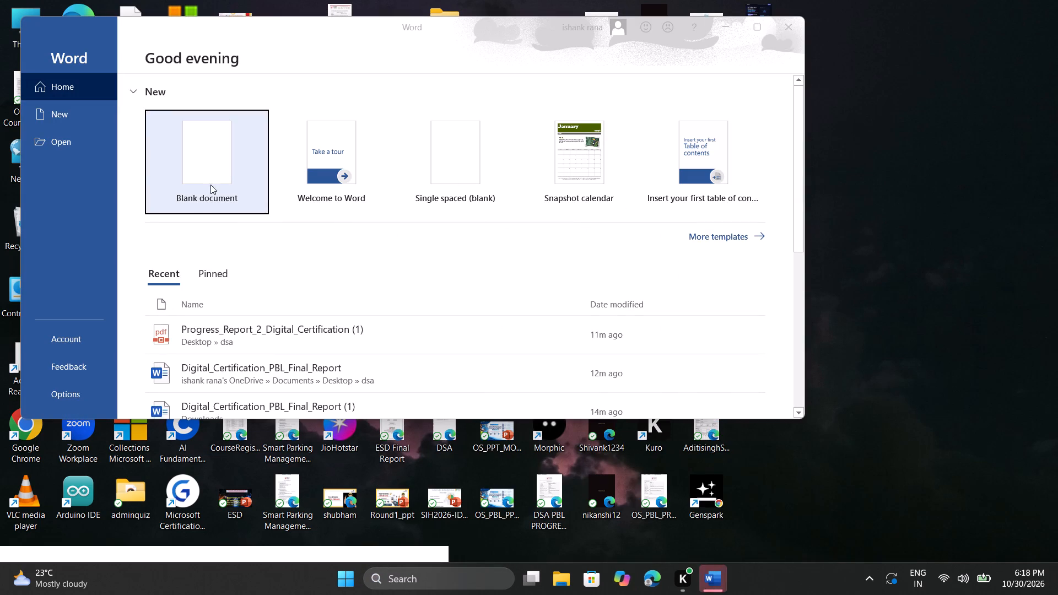
double_click(190, 159)
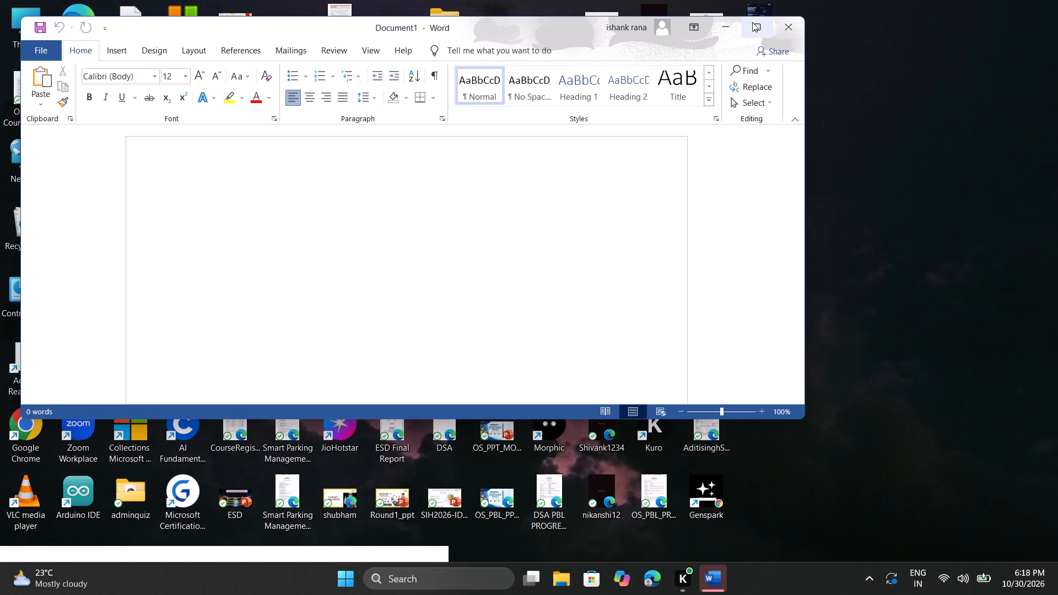
click(752, 22)
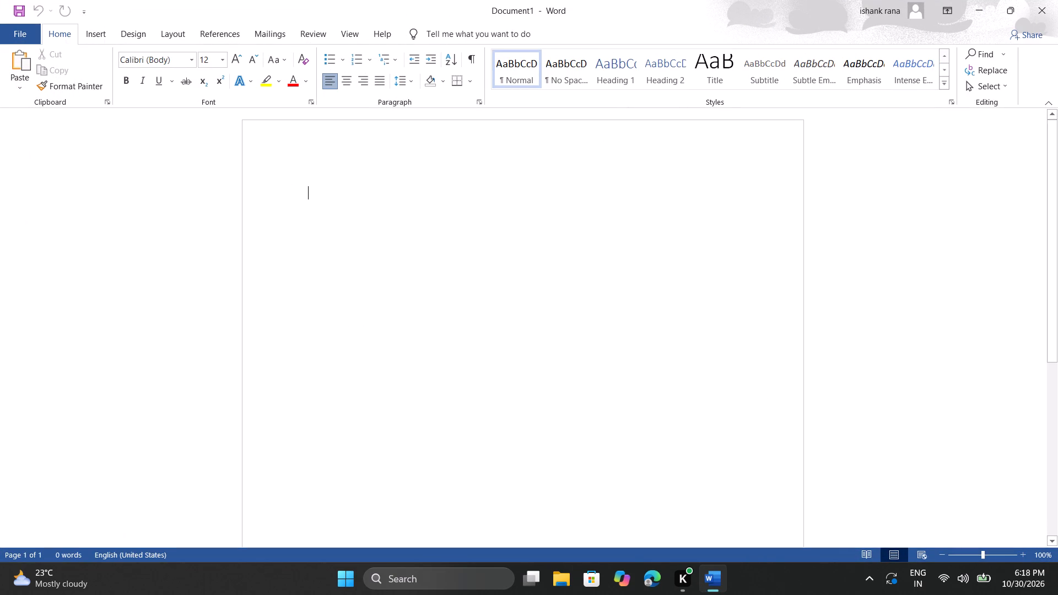